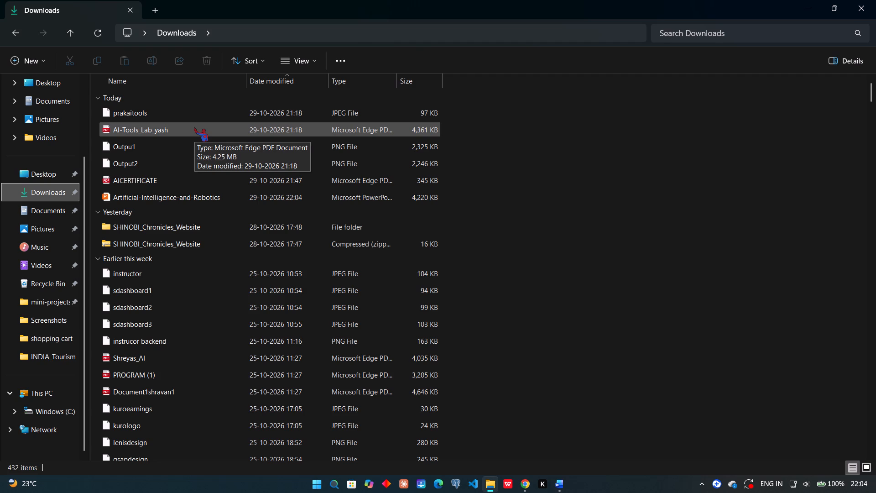
pyautogui.doubleClick(187, 195)
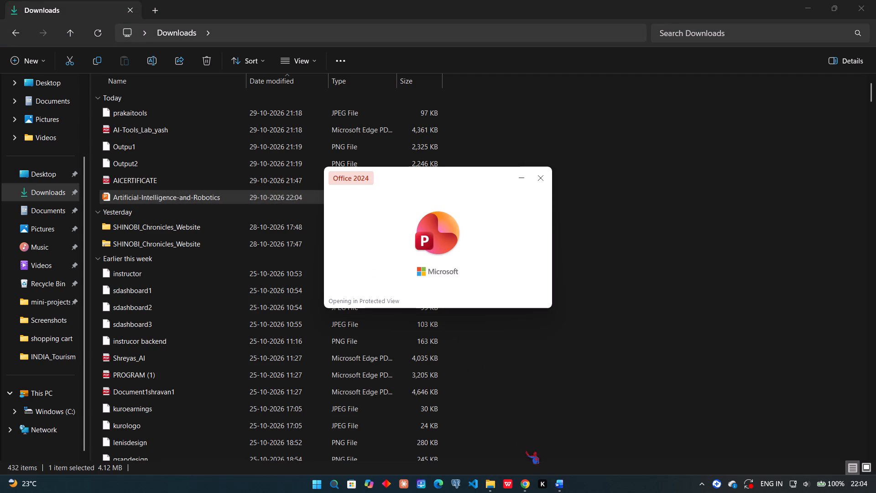
# Switch to the AI Tools lab document in Word and look through its pages from the cover to the Program 2 output.
pyautogui.click(560, 488)
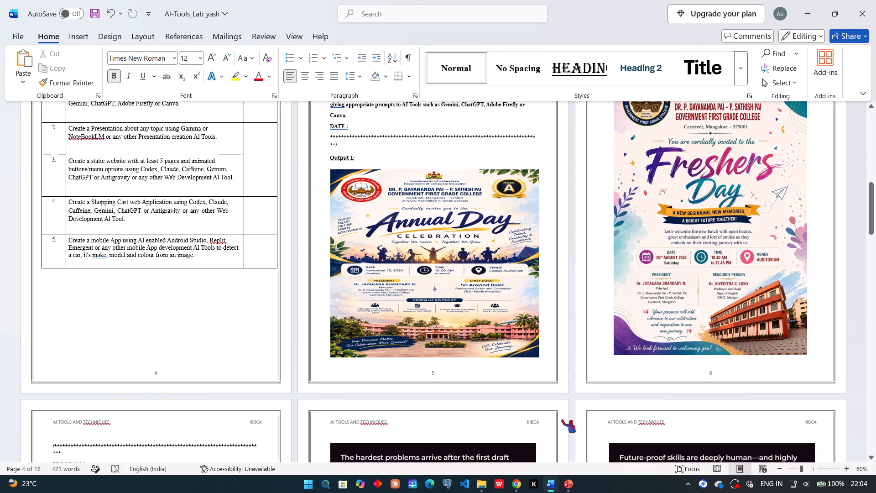
pyautogui.scroll(11, 562, 419)
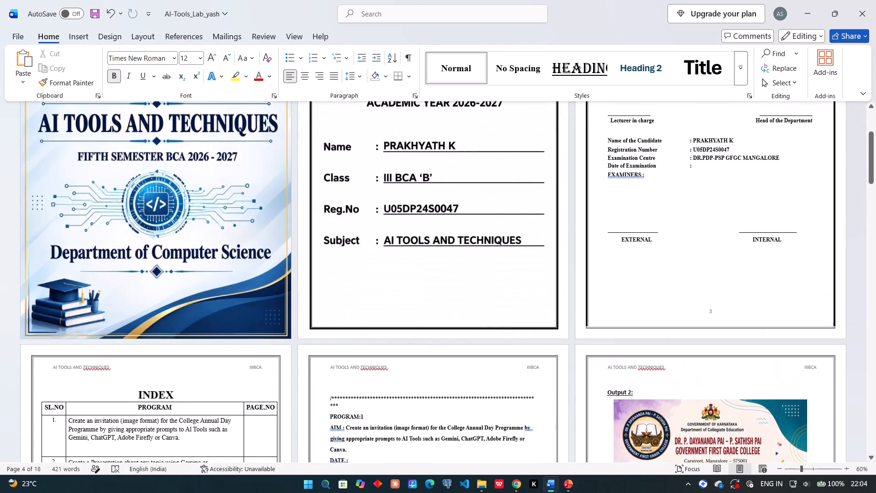
pyautogui.scroll(6, 562, 419)
pyautogui.scroll(-6, 562, 419)
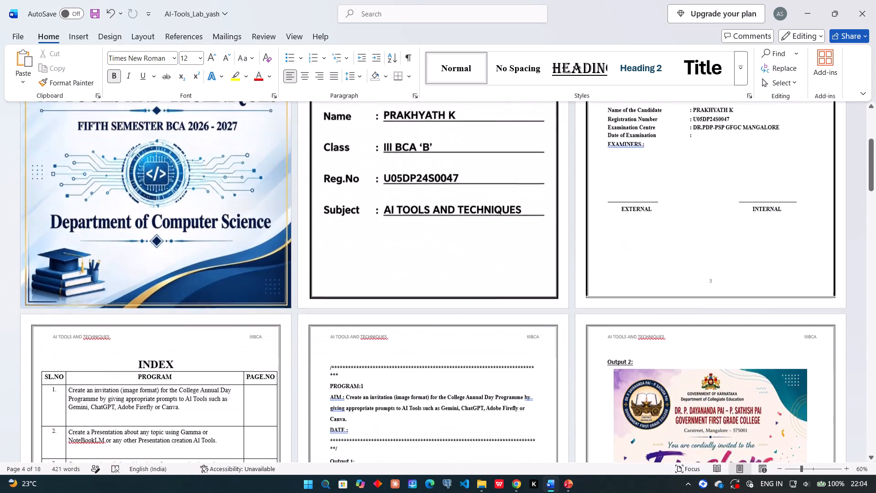
pyautogui.scroll(-15, 562, 419)
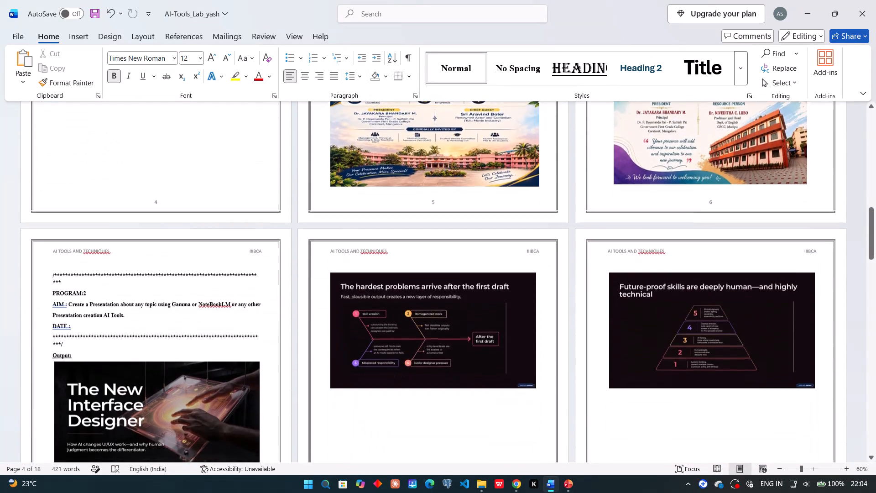
pyautogui.scroll(-4, 562, 419)
# Examine how the two slide pictures under the Program 2 output on page 7 are grouped and placed.
pyautogui.click(175, 283)
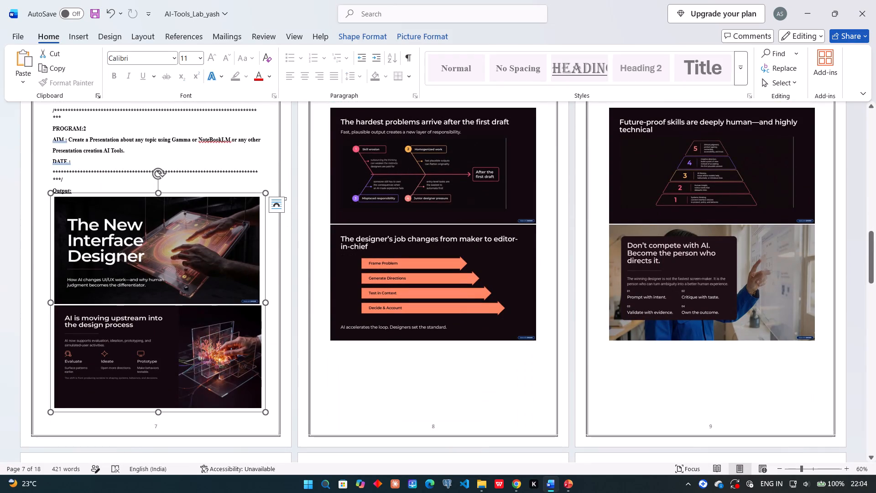
pyautogui.click(144, 305)
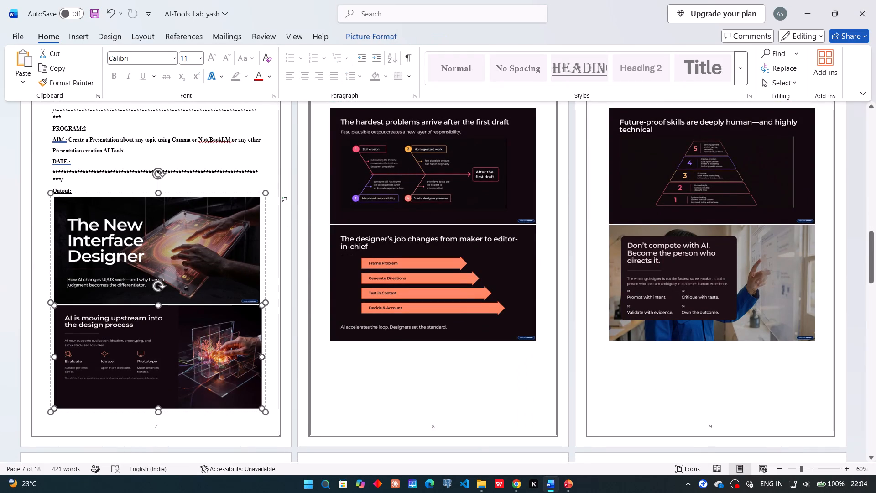
pyautogui.click(120, 324)
pyautogui.click(124, 272)
pyautogui.click(112, 323)
pyautogui.moveTo(125, 267); pyautogui.dragTo(125, 274)
pyautogui.click(129, 339)
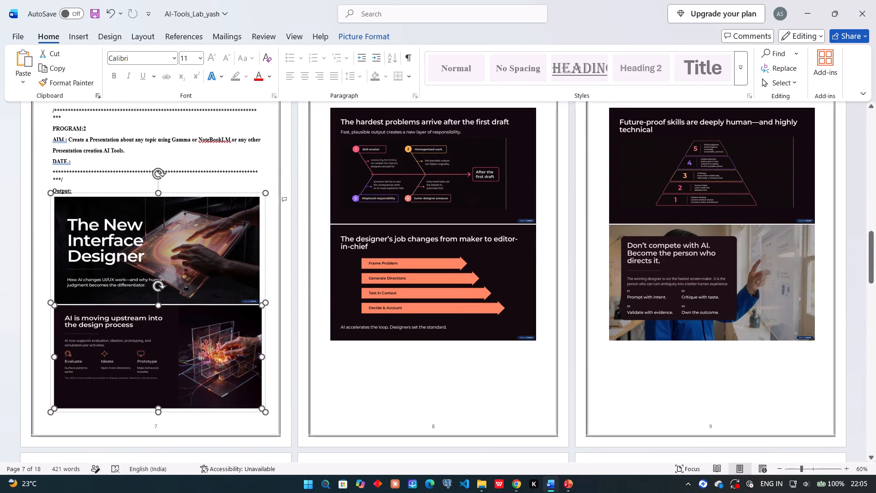
pyautogui.moveTo(128, 261); pyautogui.dragTo(127, 271)
pyautogui.moveTo(123, 360); pyautogui.dragTo(125, 355)
pyautogui.click(125, 265)
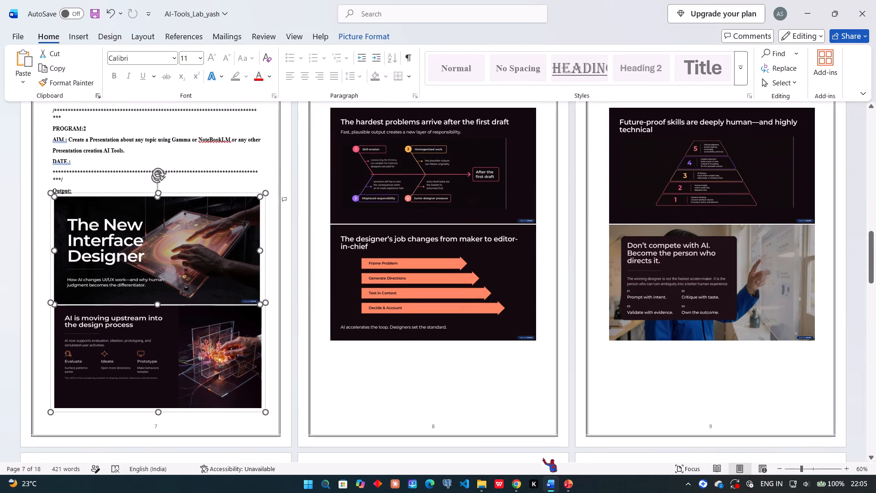
# Bring up the Artificial-Intelligence-and-Robotics presentation in PowerPoint, maximise its window and enable editing.
pyautogui.click(510, 474)
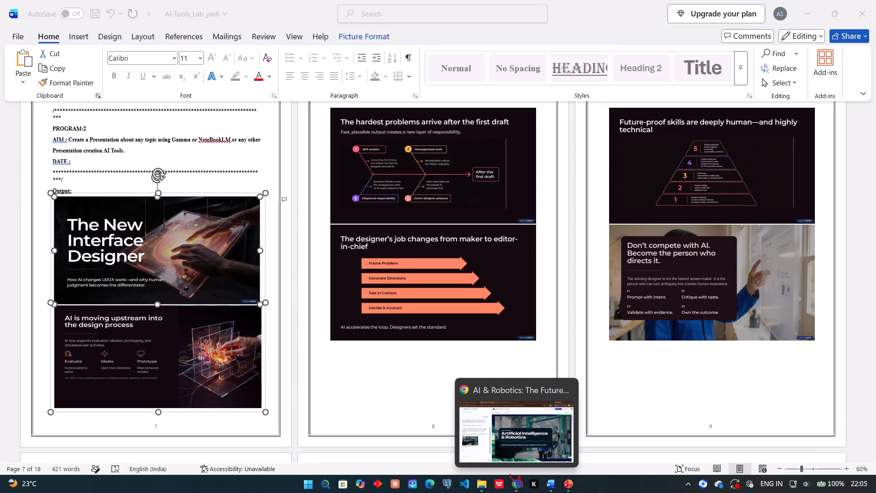
pyautogui.click(510, 474)
pyautogui.click(511, 479)
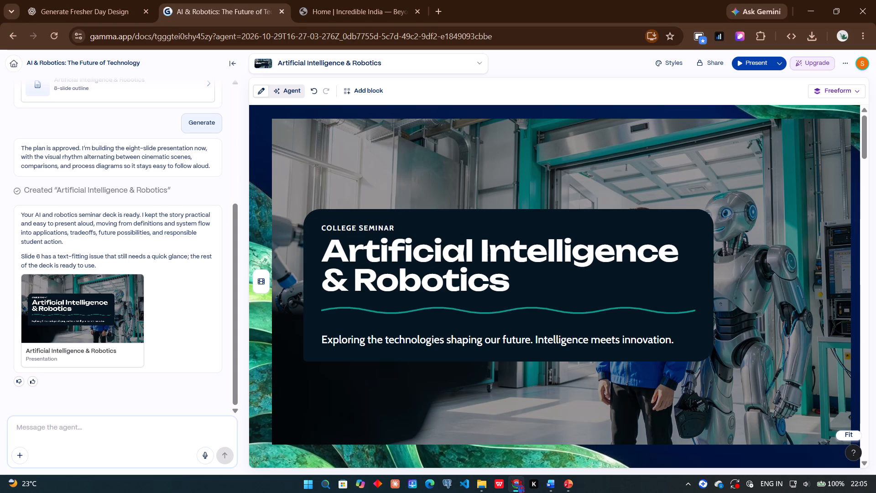
pyautogui.click(565, 487)
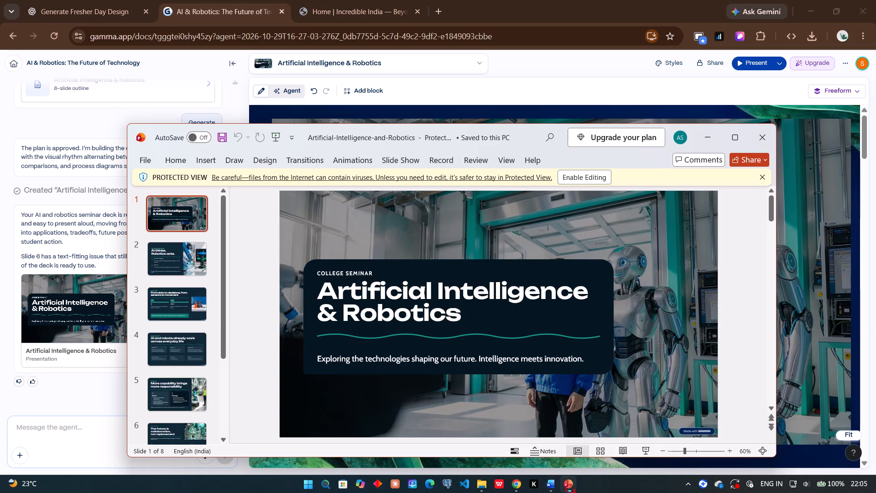
pyautogui.click(733, 142)
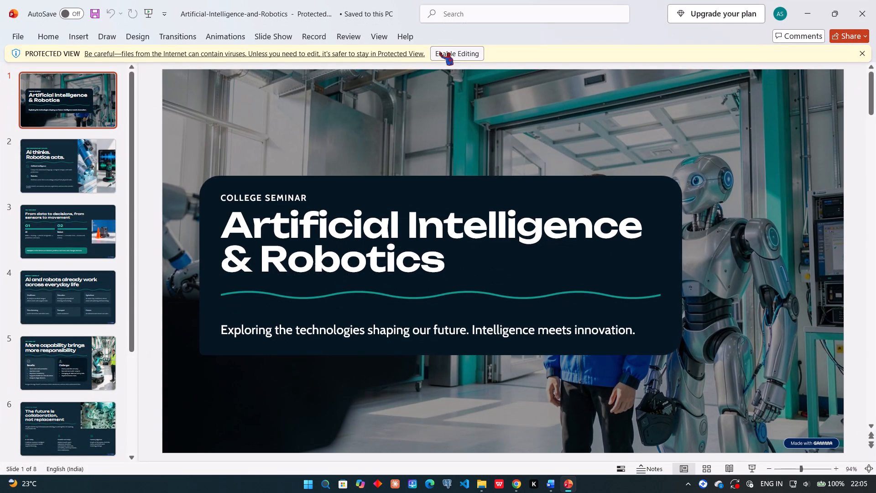
pyautogui.click(468, 58)
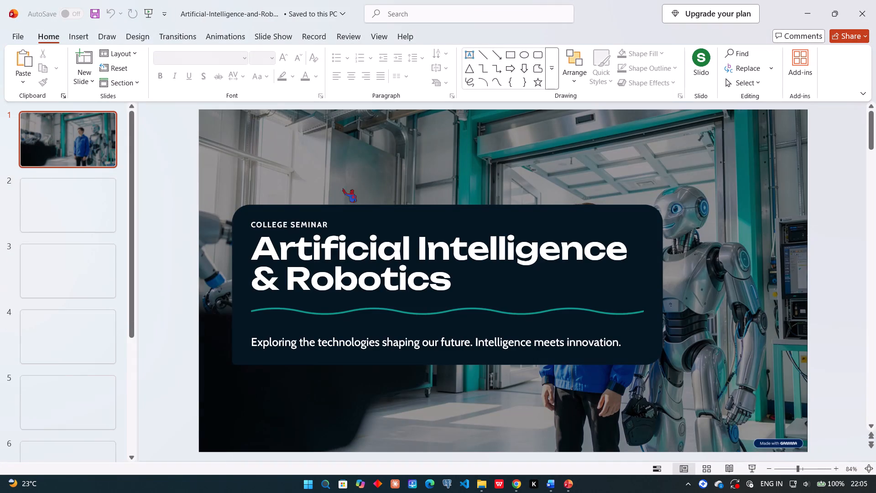
# Look through the slides of the Artificial Intelligence & Robotics deck up to the closing slide, and revisit slides 1 and 2.
pyautogui.click(83, 209)
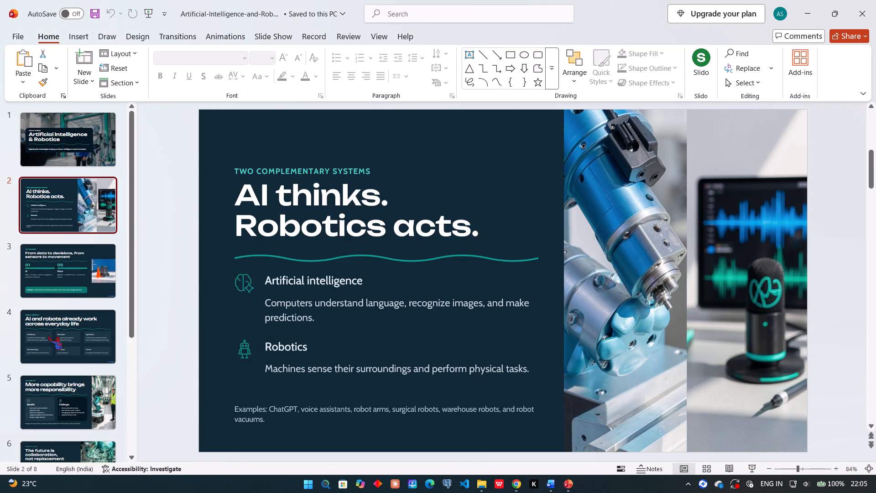
pyautogui.click(55, 279)
pyautogui.click(69, 135)
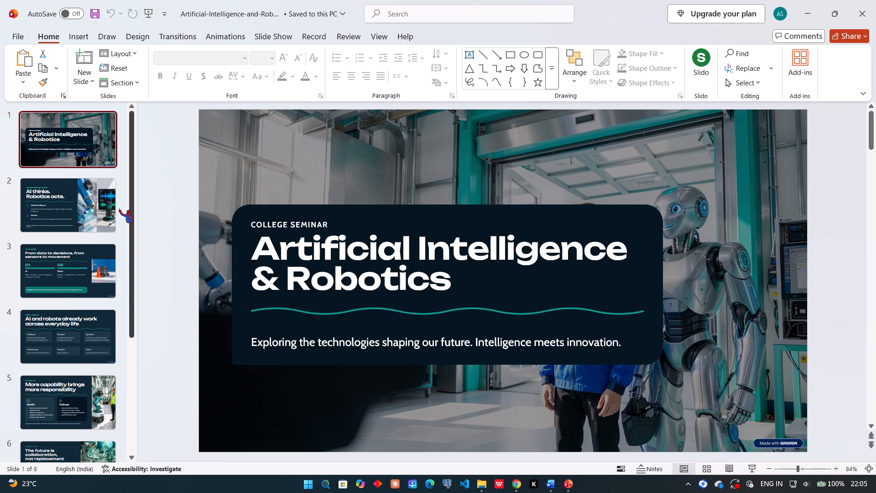
pyautogui.click(83, 205)
pyautogui.click(67, 249)
pyautogui.click(65, 334)
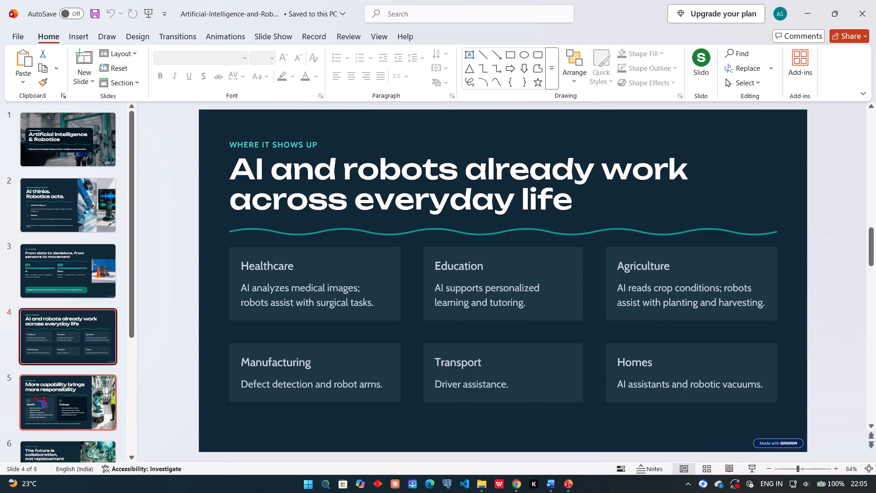
pyautogui.click(34, 395)
pyautogui.scroll(-2, 71, 334)
pyautogui.click(52, 394)
pyautogui.scroll(-3, 75, 367)
pyautogui.click(66, 403)
pyautogui.scroll(-2, 74, 376)
pyautogui.scroll(3, 74, 376)
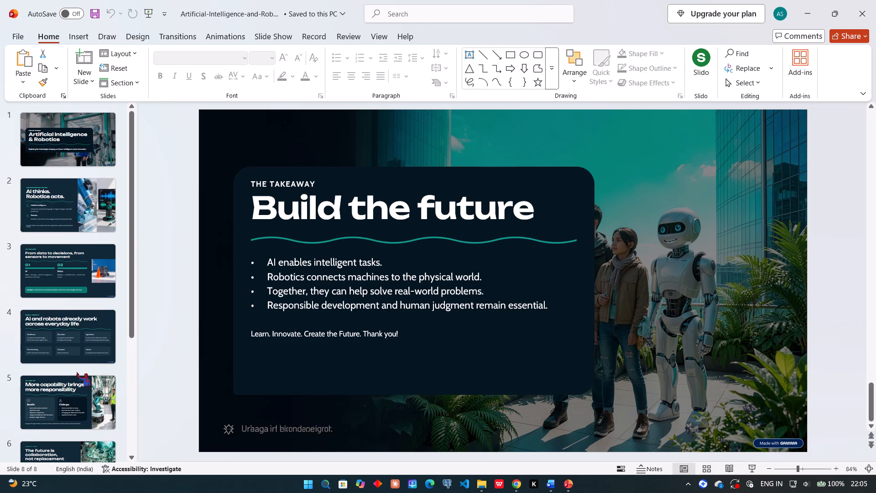
pyautogui.click(78, 160)
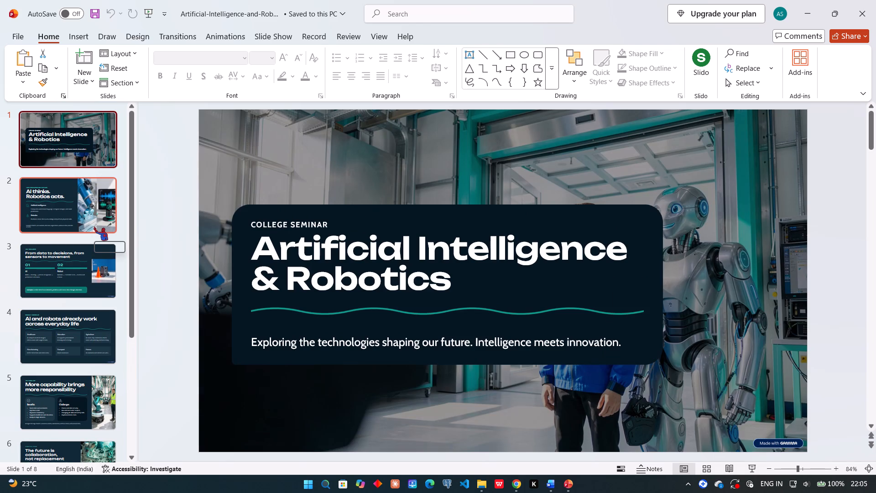
pyautogui.click(96, 226)
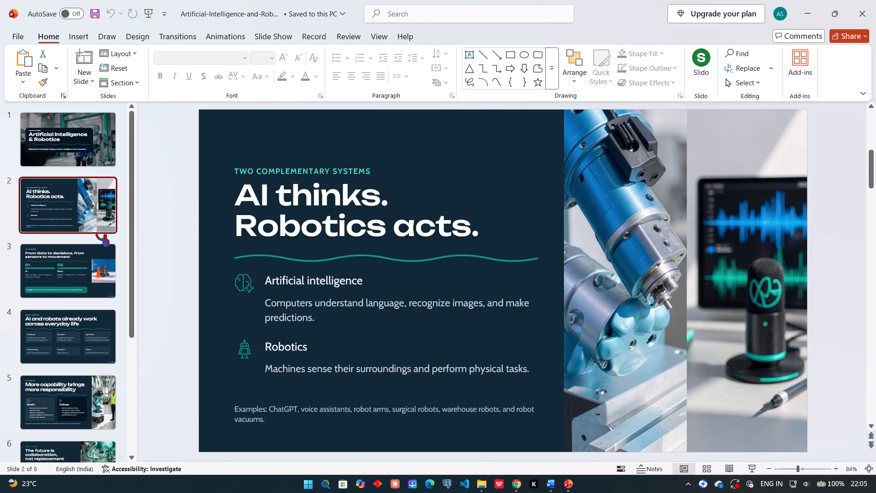
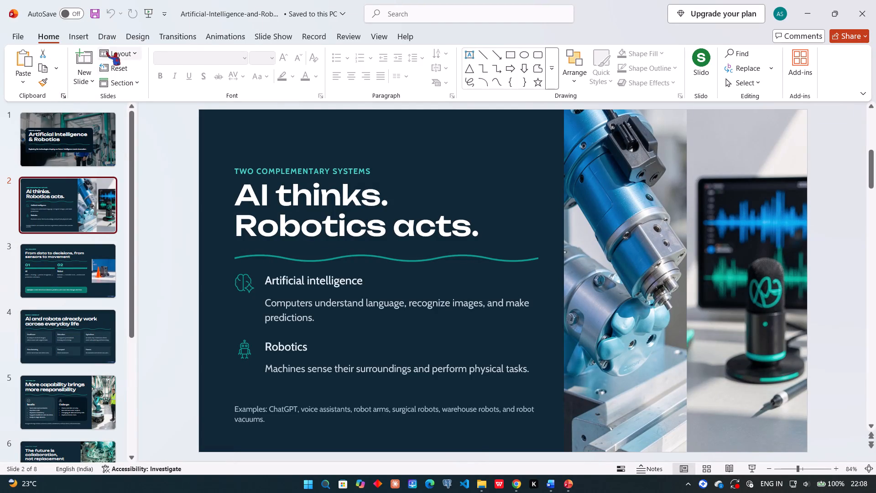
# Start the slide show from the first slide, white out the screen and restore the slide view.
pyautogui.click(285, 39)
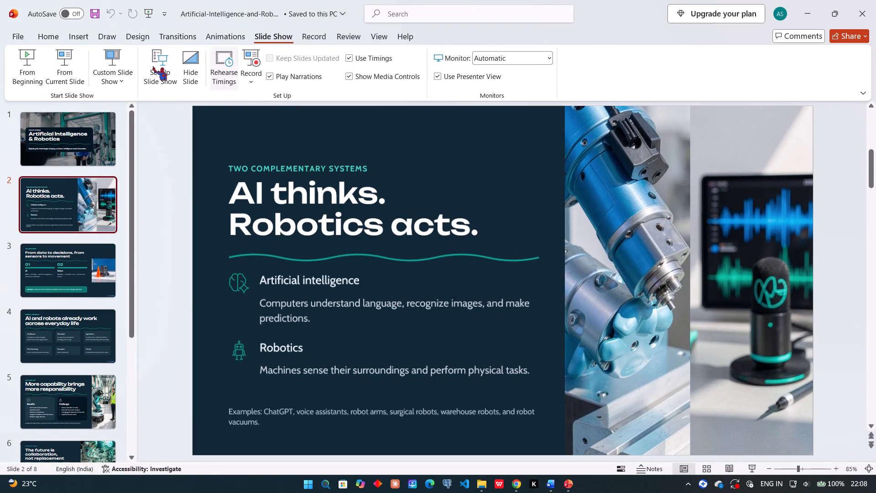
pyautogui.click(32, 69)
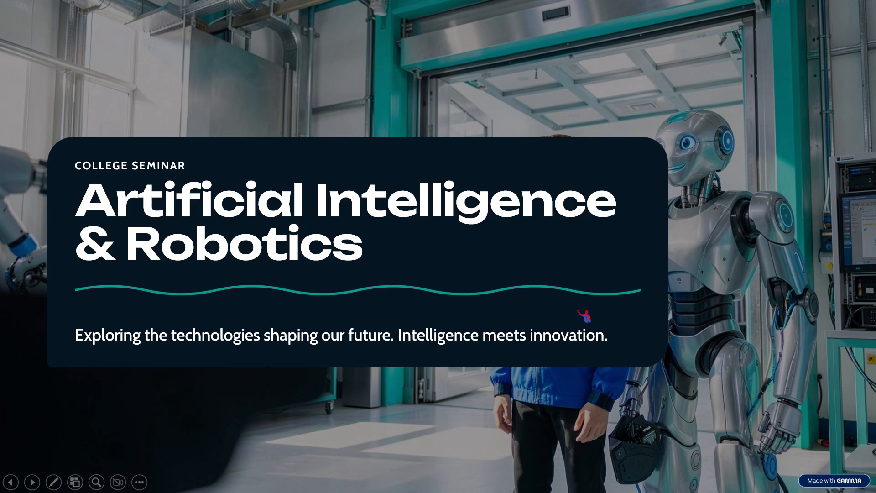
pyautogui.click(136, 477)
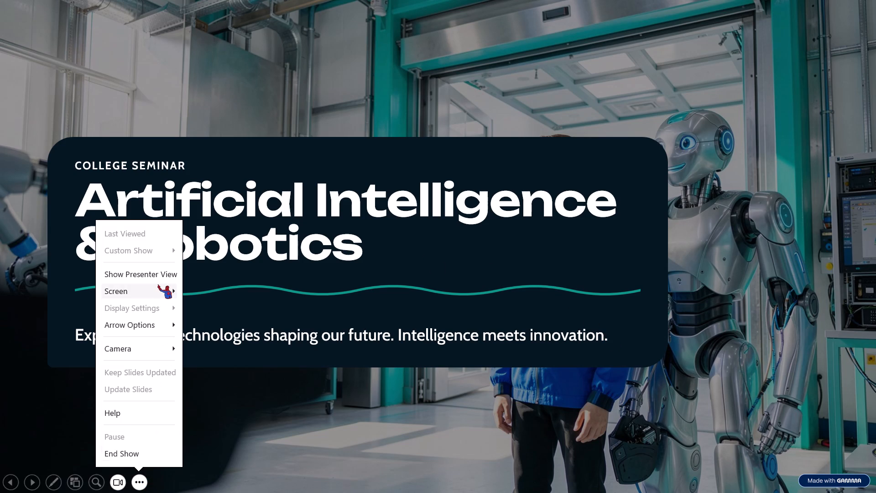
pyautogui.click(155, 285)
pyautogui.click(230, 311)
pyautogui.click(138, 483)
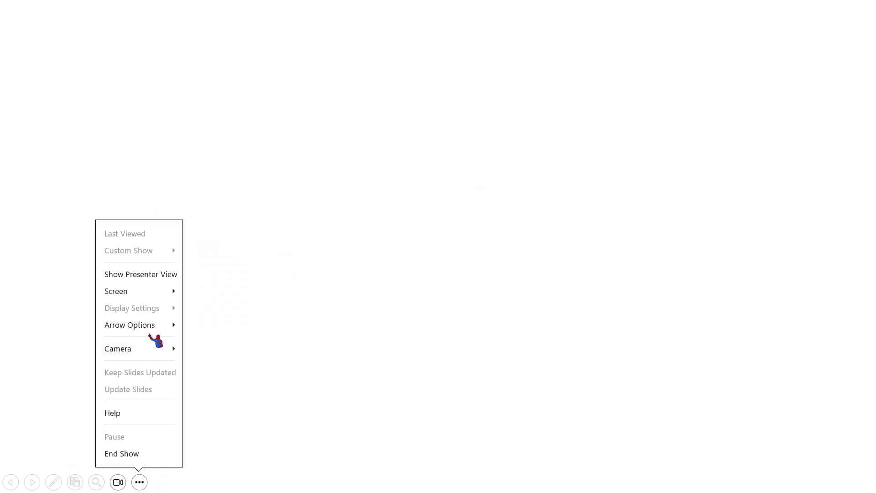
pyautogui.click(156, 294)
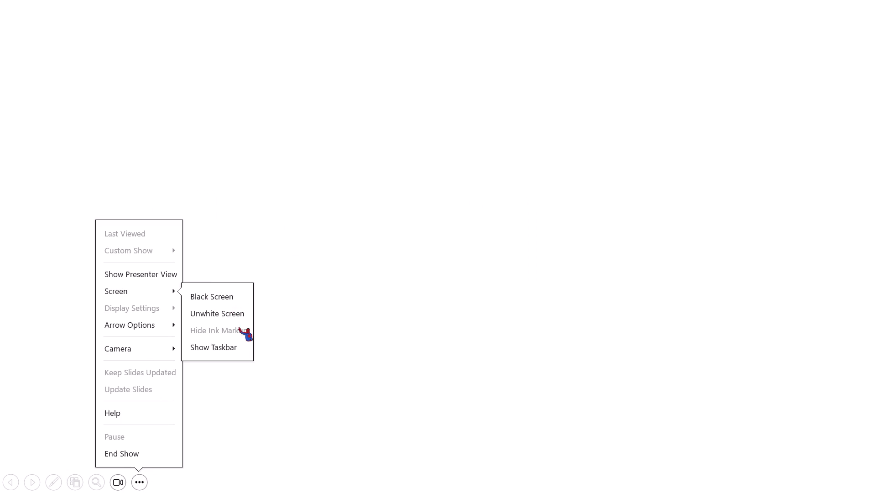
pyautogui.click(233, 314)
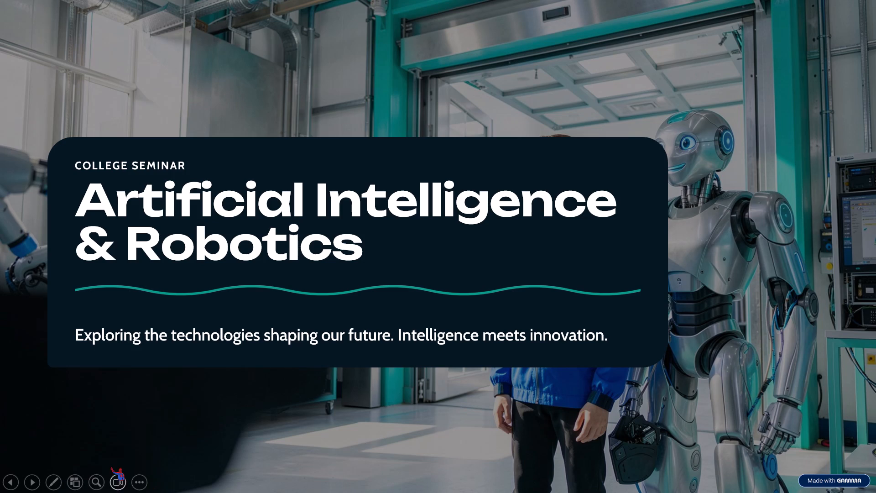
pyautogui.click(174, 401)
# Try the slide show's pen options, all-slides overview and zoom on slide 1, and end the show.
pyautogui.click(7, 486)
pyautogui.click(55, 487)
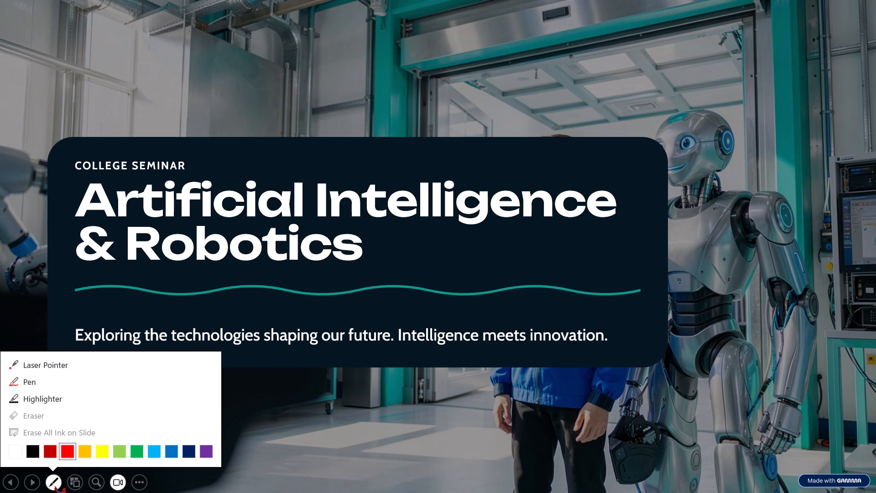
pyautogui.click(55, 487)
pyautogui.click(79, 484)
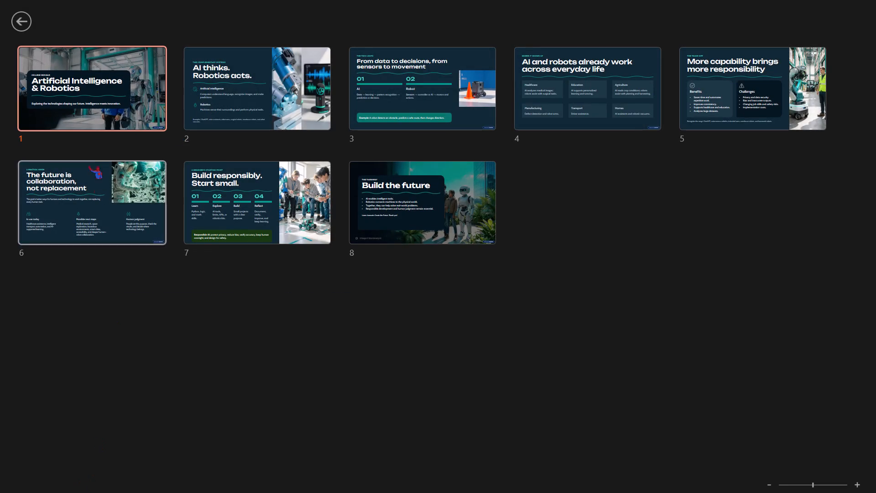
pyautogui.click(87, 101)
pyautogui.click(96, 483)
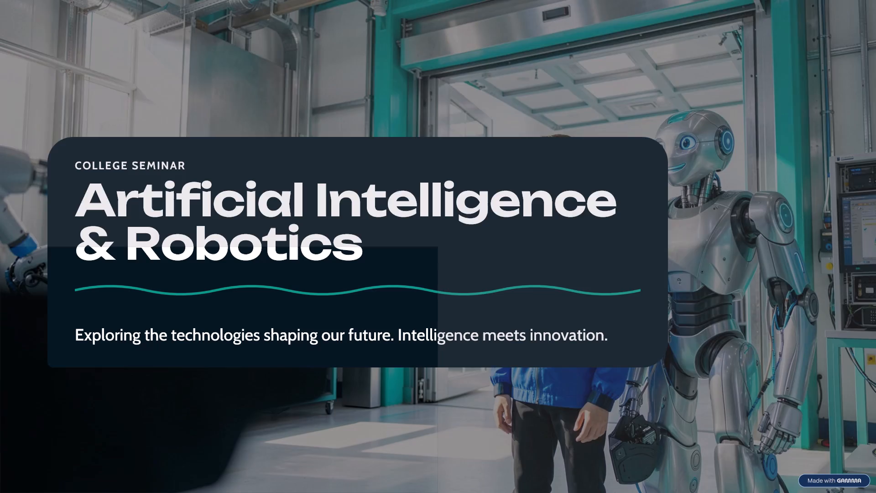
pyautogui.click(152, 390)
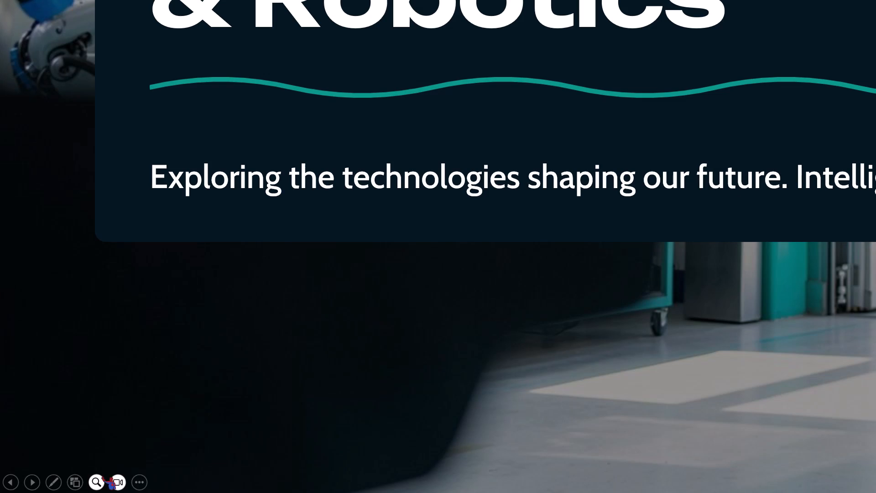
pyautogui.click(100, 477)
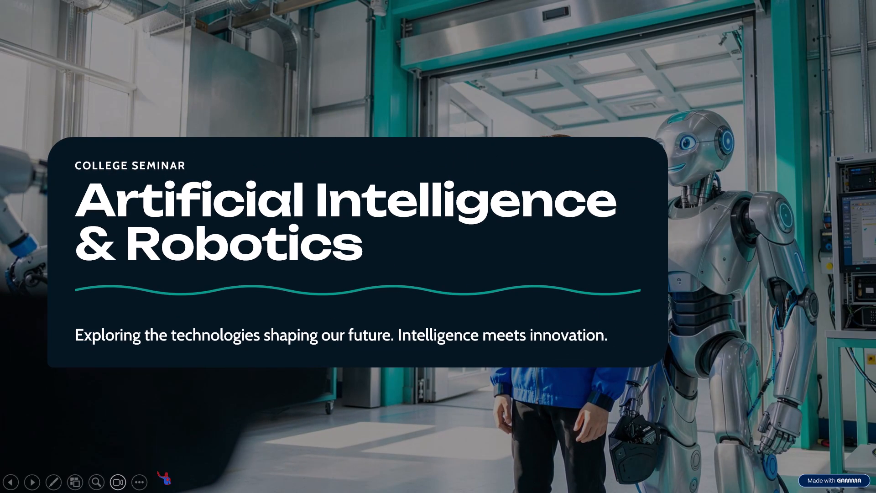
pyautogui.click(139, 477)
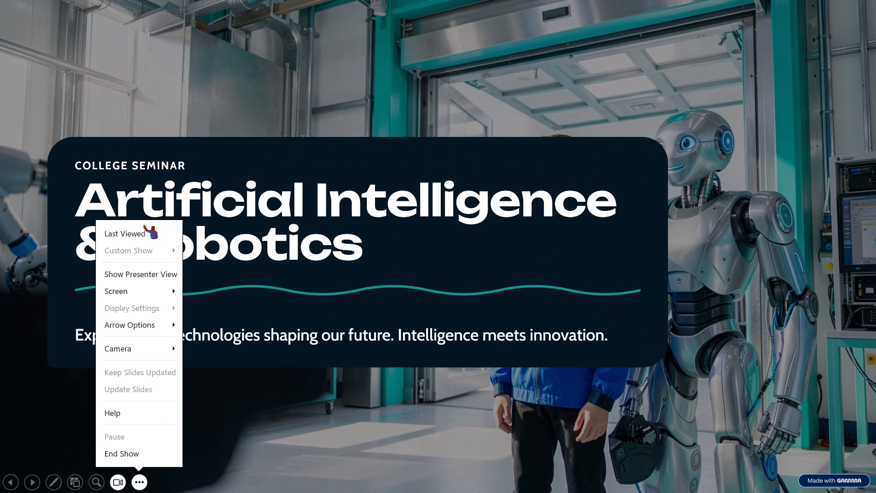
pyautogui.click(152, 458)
# Capture a screen snip covering the whole "Artificial Intelligence & Robotics" title slide in the editing view.
pyautogui.press('Print')
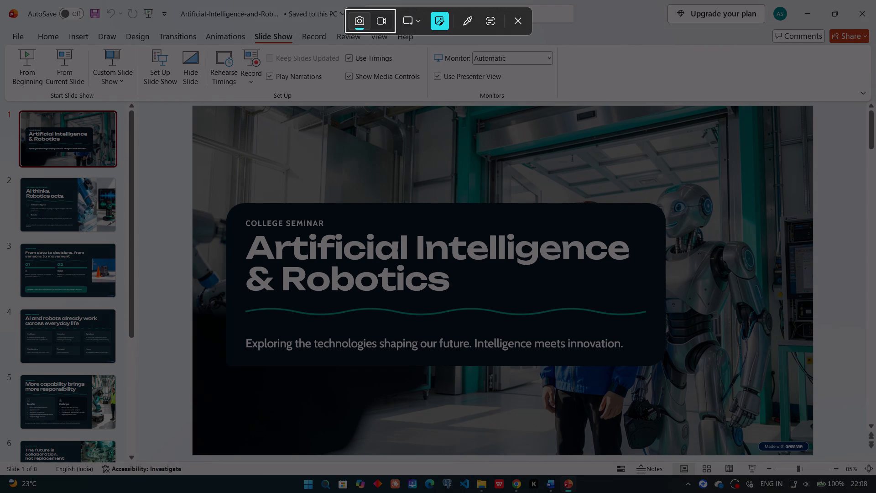
pyautogui.moveTo(193, 105); pyautogui.dragTo(770, 372)
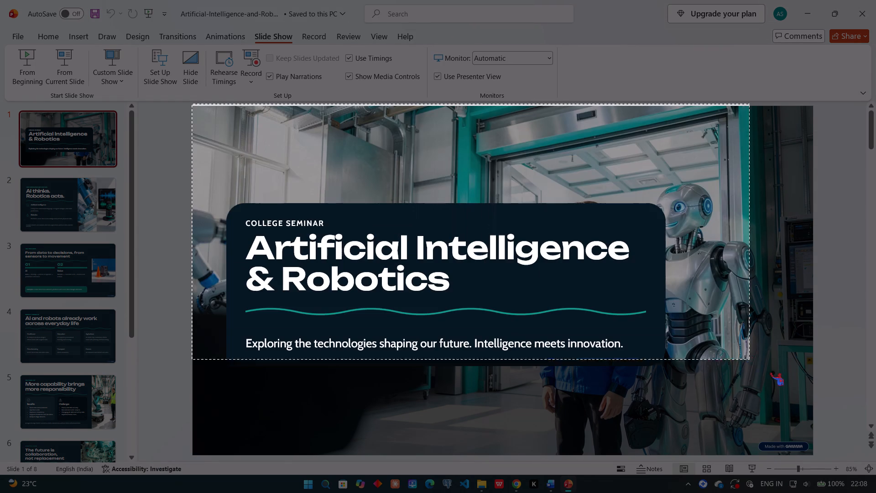
pyautogui.moveTo(770, 372); pyautogui.dragTo(816, 463)
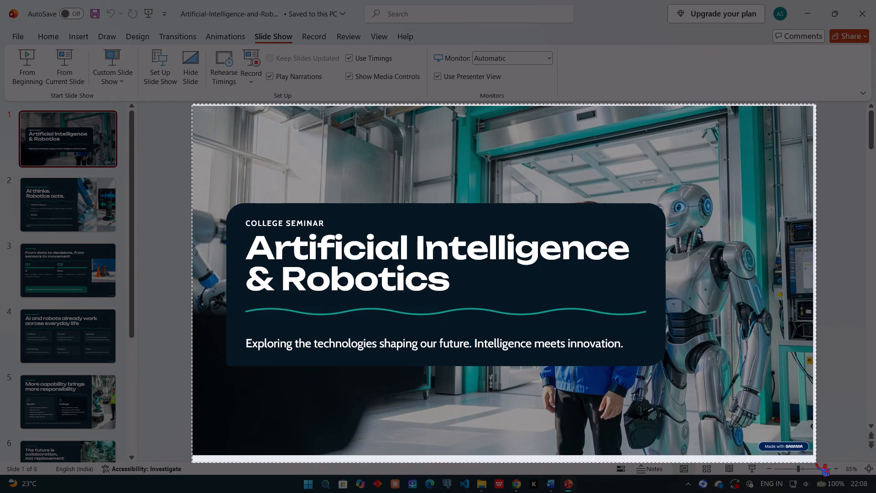
pyautogui.moveTo(816, 463); pyautogui.dragTo(813, 454)
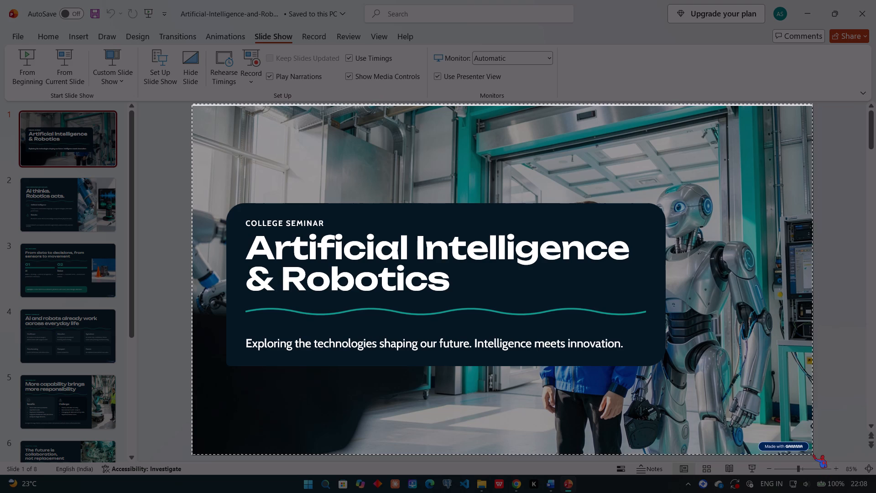
pyautogui.moveTo(813, 454); pyautogui.dragTo(813, 458)
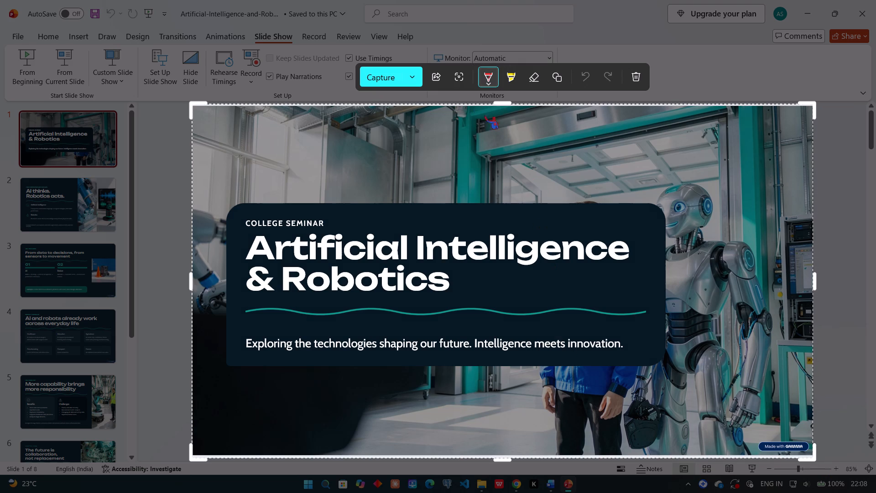
pyautogui.click(416, 78)
pyautogui.click(381, 149)
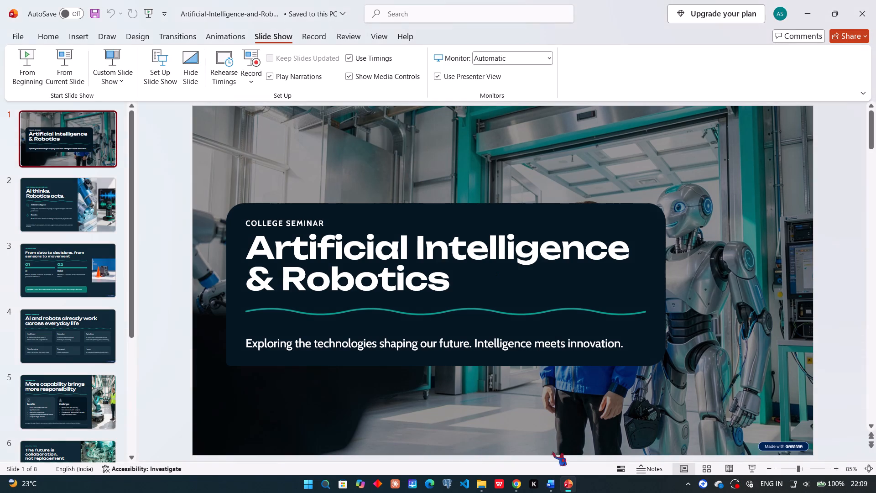
# Switch to the Word lab document and cut both old slide pictures from the Program 2 output on page 7.
pyautogui.click(548, 483)
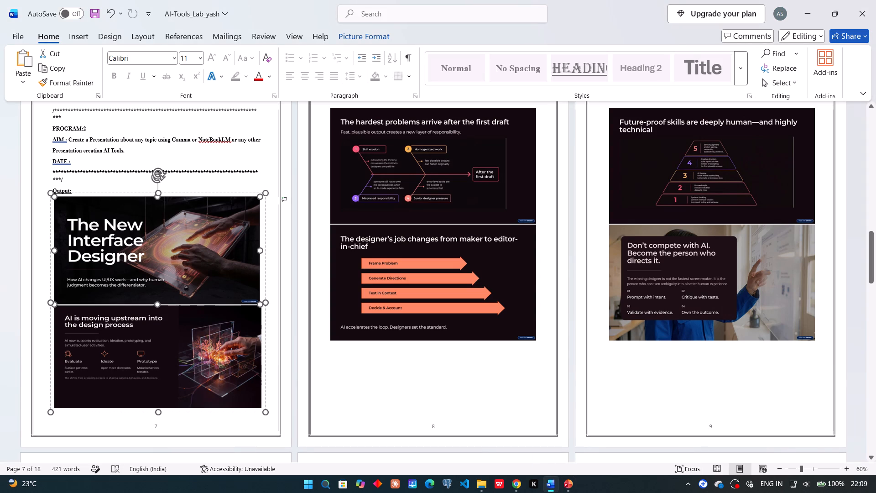
pyautogui.click(172, 208)
pyautogui.click(168, 215)
pyautogui.rightClick(168, 215)
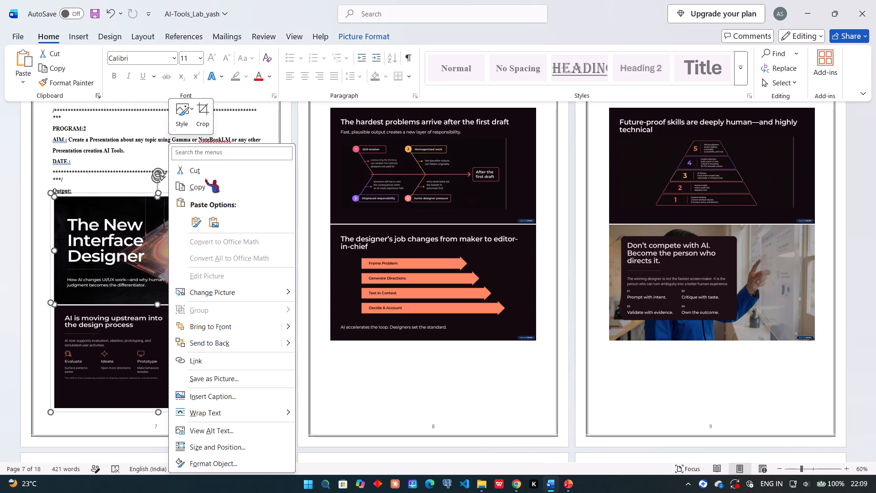
pyautogui.click(209, 170)
pyautogui.rightClick(194, 250)
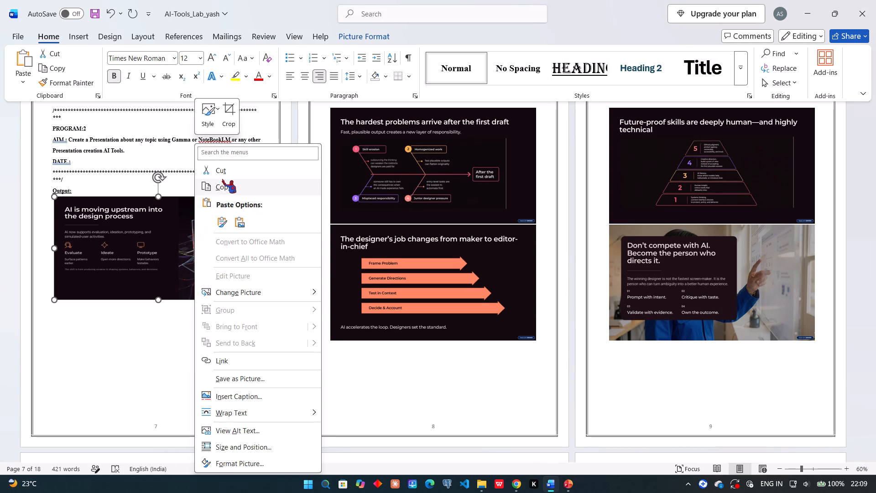
pyautogui.click(226, 172)
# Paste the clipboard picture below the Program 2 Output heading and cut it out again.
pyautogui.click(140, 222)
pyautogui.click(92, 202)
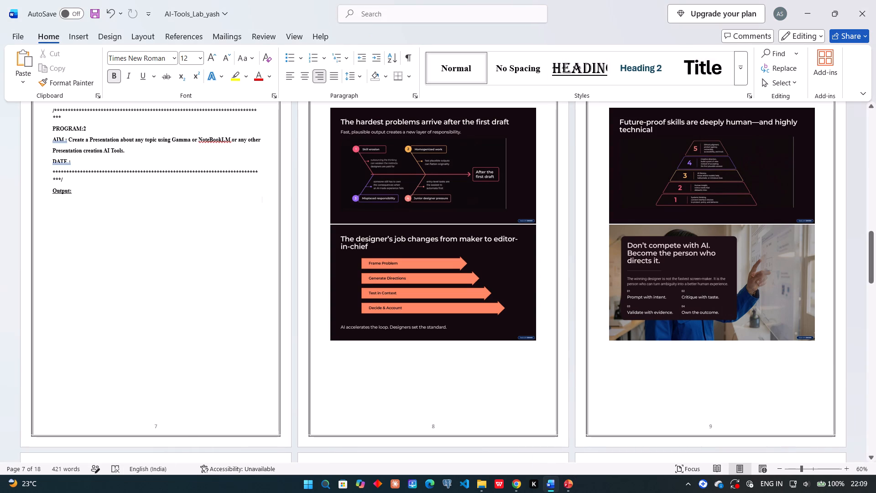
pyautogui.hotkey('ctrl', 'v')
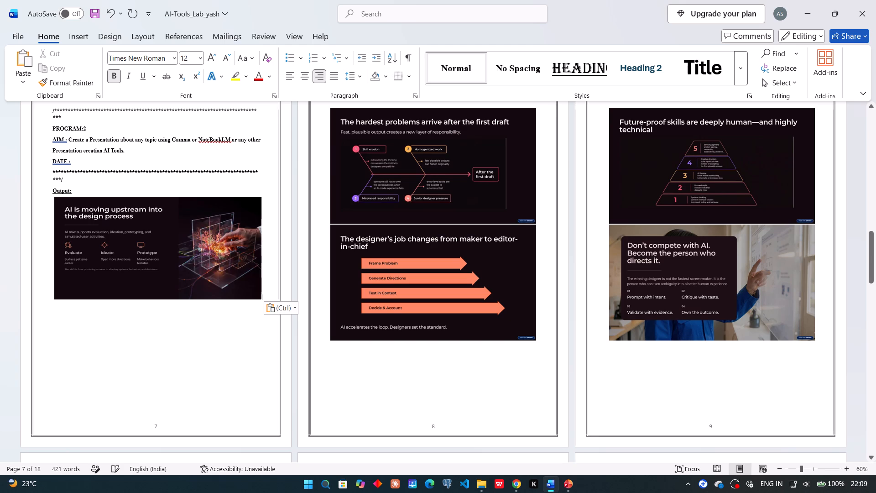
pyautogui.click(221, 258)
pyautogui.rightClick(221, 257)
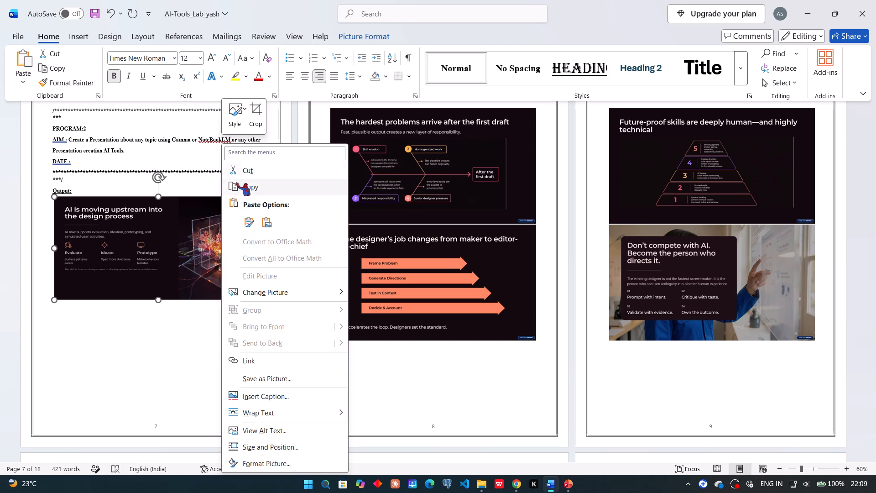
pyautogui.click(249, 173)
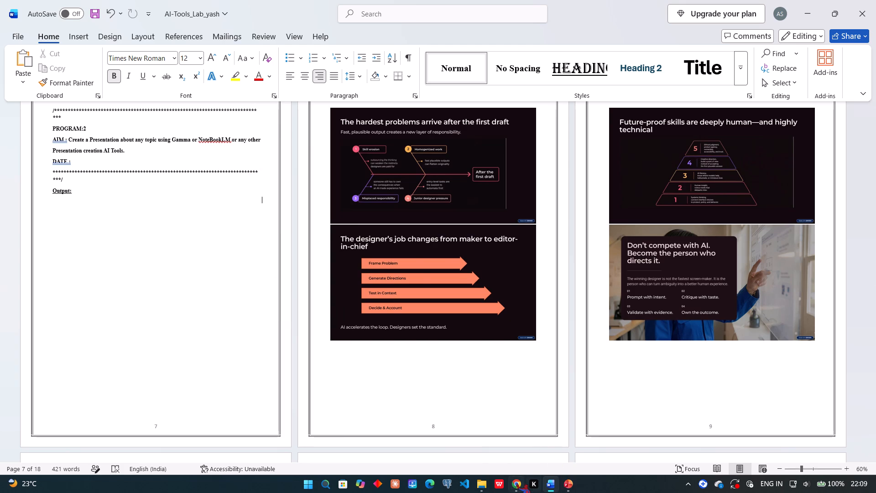
# Switch to Chrome and close the Gamma "AI & Robotics: The Future of Technology" tab.
pyautogui.click(516, 483)
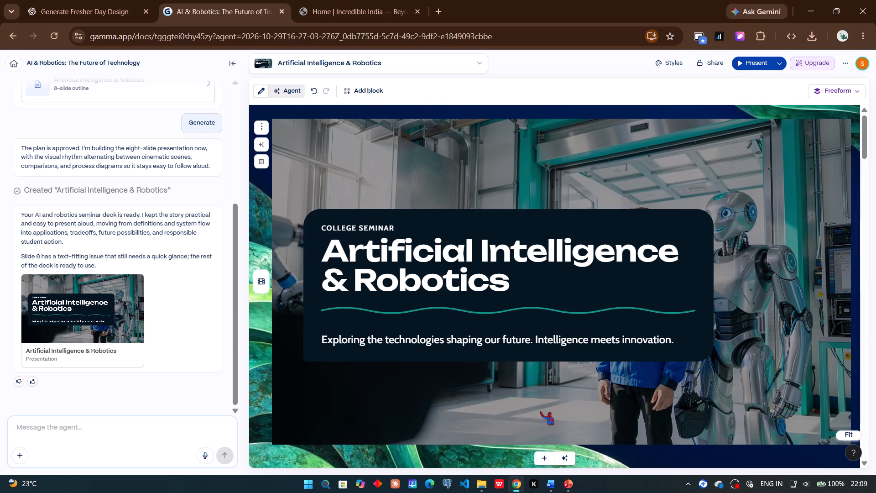
pyautogui.click(280, 13)
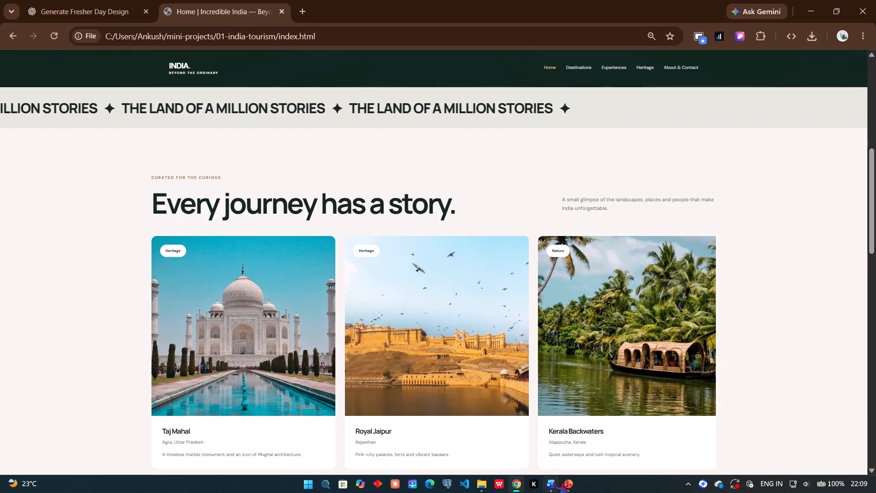
# Examine the Program 3 and 4 pages in the Word lab document and the Incredible India home page in Chrome.
pyautogui.click(553, 483)
pyautogui.scroll(-4, 499, 358)
pyautogui.scroll(-9, 461, 324)
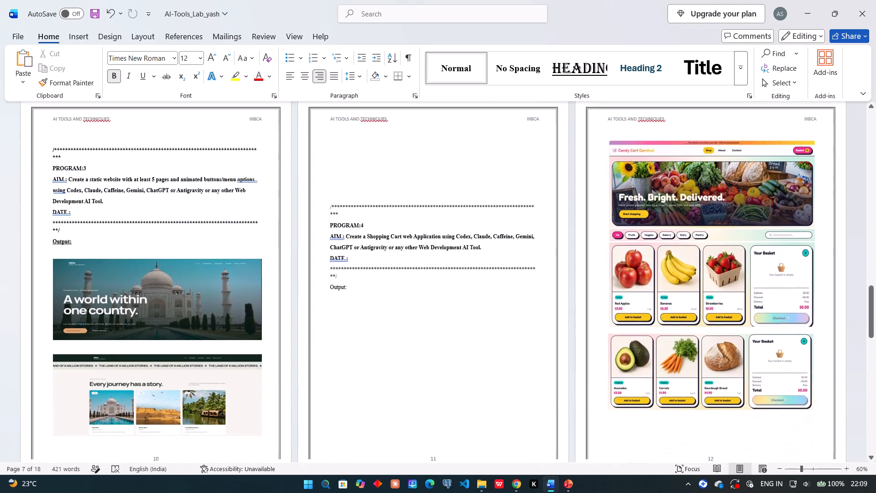
pyautogui.click(512, 483)
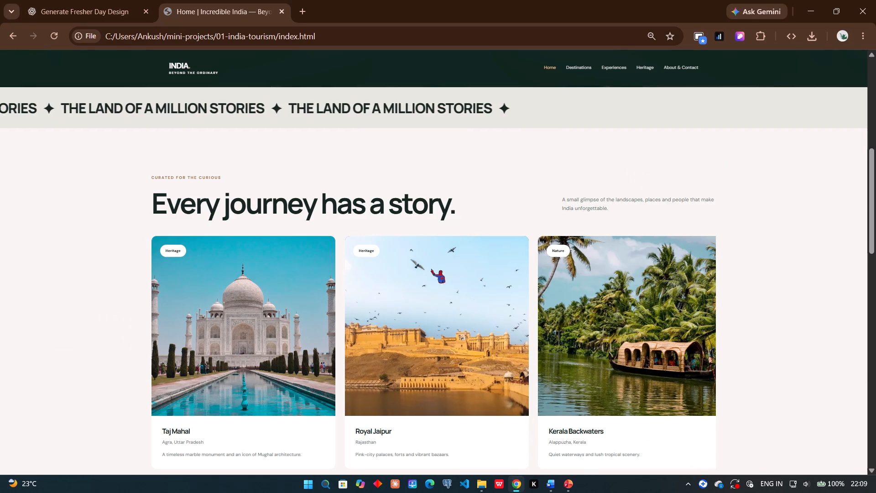
pyautogui.scroll(-2, 376, 210)
pyautogui.scroll(-7, 412, 203)
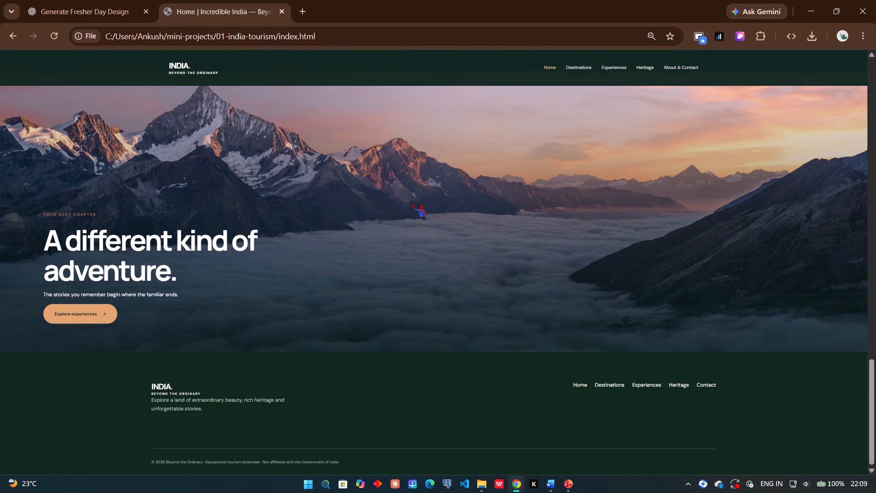
pyautogui.scroll(-1, 412, 204)
# Examine the Incredible India site's Destinations page and return to its Home page.
pyautogui.click(580, 68)
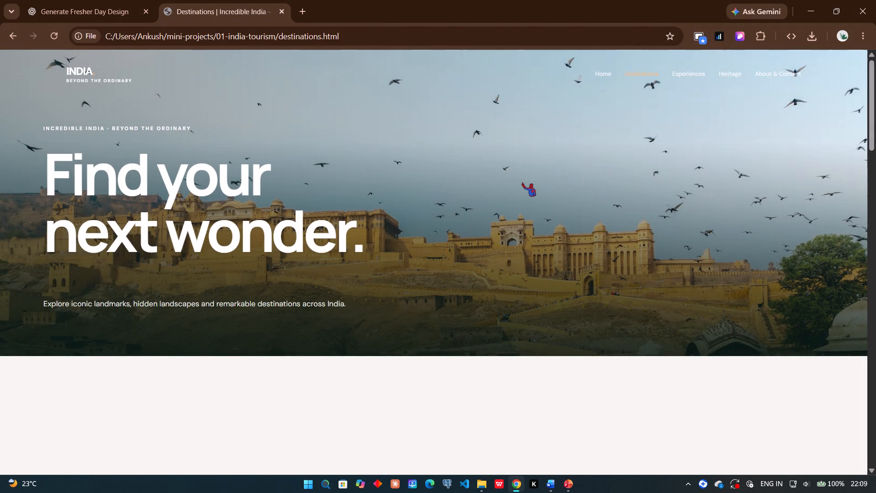
pyautogui.keyDown('ctrl'); pyautogui.scroll(3, 522, 183); pyautogui.keyUp('ctrl')
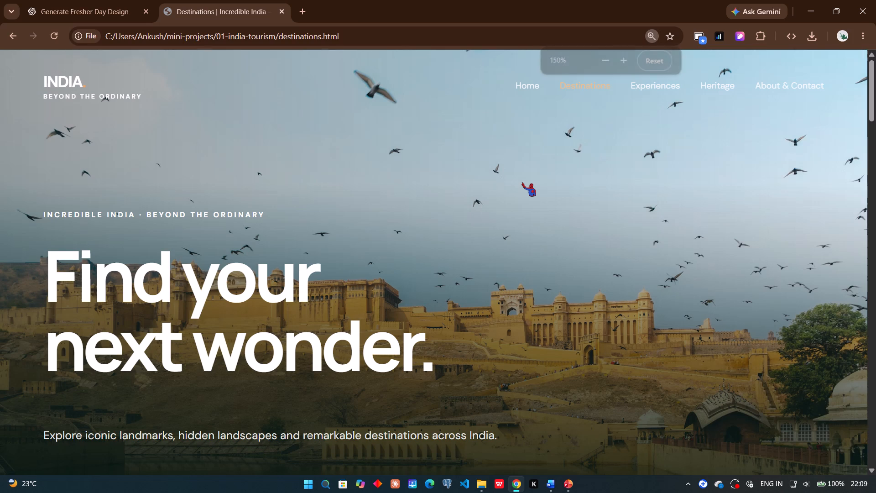
pyautogui.keyDown('ctrl'); pyautogui.scroll(-3, 522, 183); pyautogui.keyUp('ctrl')
pyautogui.scroll(-1, 522, 183)
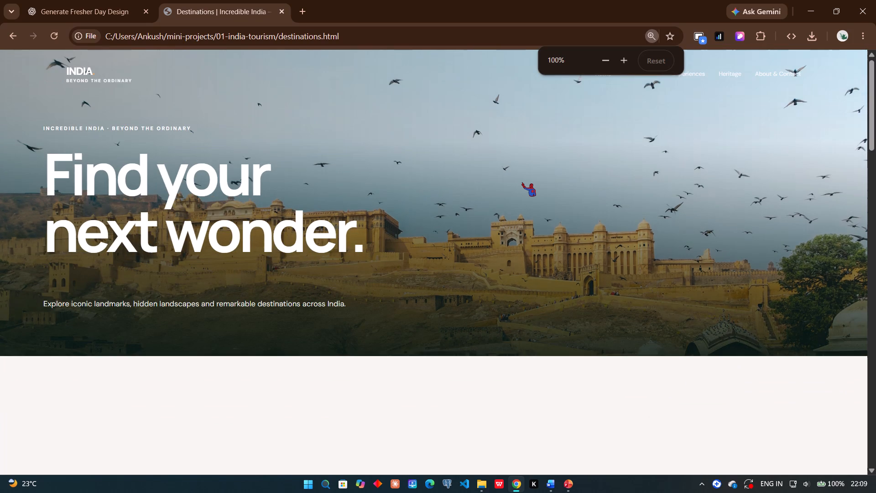
pyautogui.scroll(-4, 522, 183)
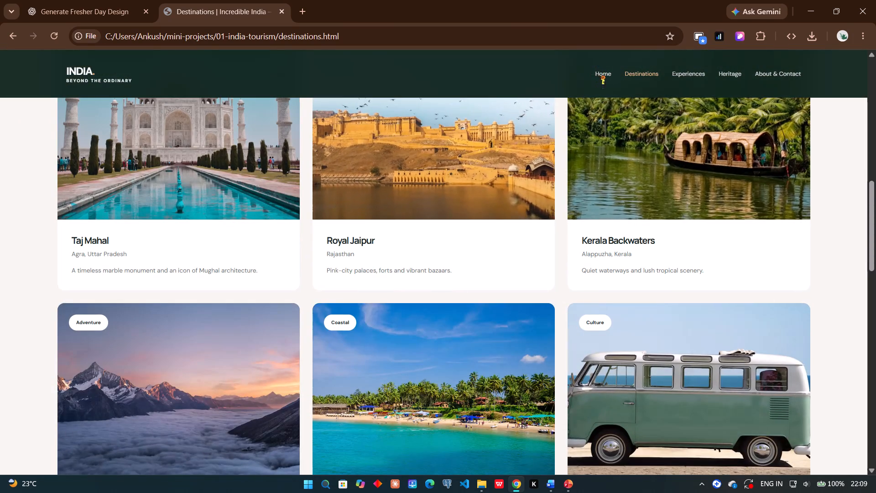
pyautogui.click(598, 76)
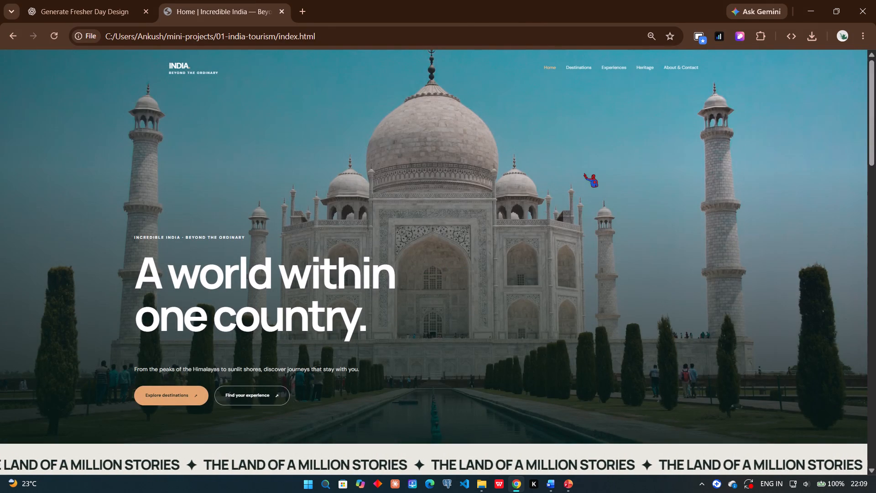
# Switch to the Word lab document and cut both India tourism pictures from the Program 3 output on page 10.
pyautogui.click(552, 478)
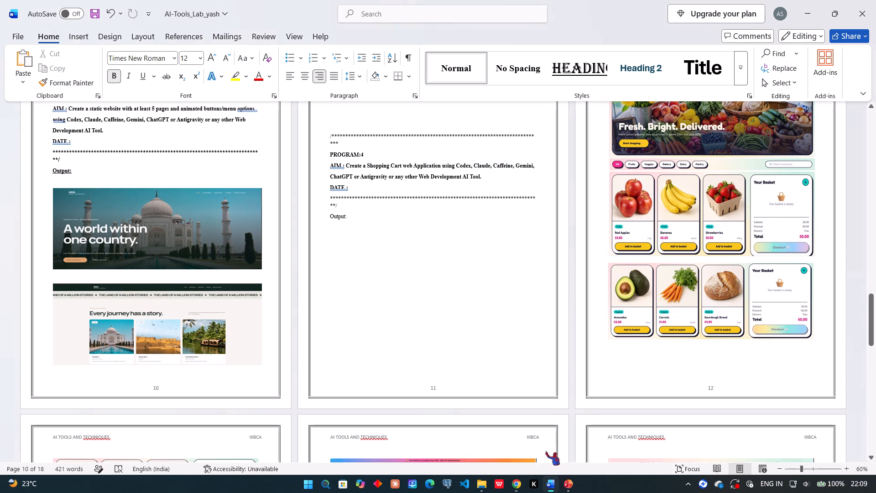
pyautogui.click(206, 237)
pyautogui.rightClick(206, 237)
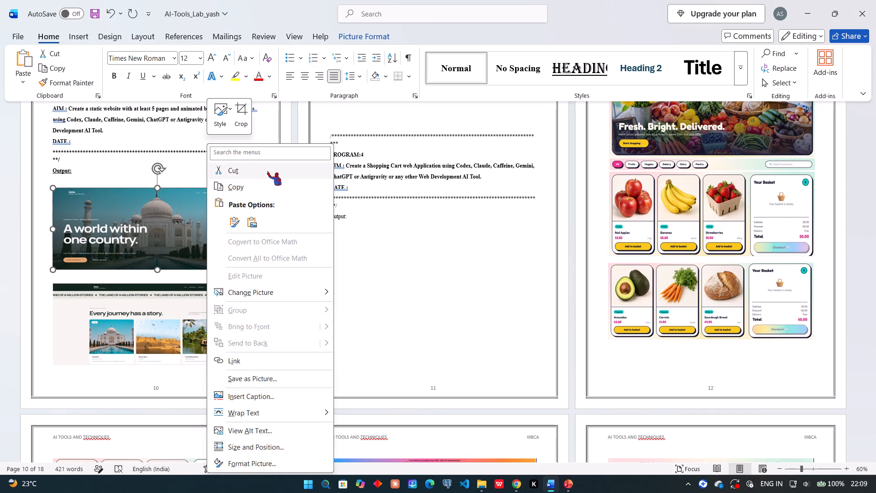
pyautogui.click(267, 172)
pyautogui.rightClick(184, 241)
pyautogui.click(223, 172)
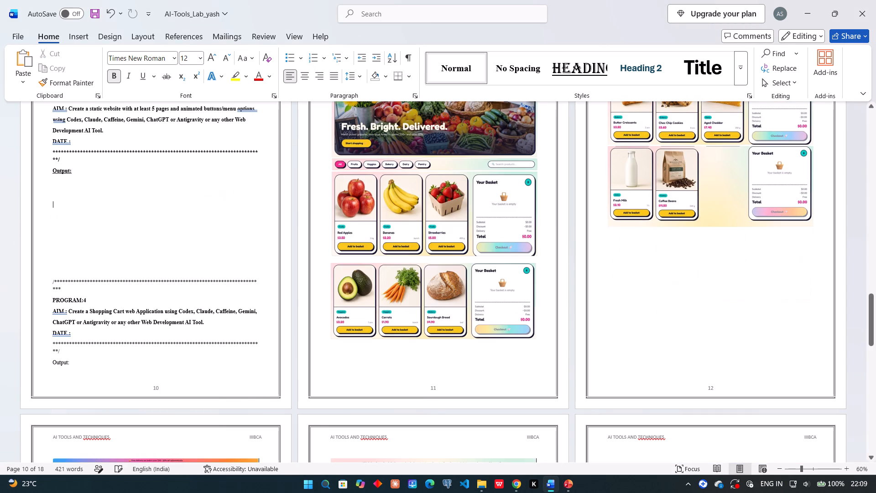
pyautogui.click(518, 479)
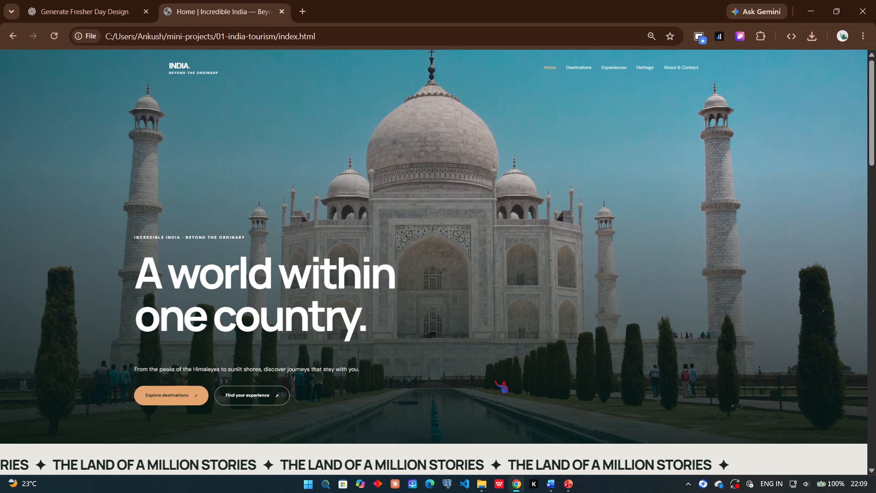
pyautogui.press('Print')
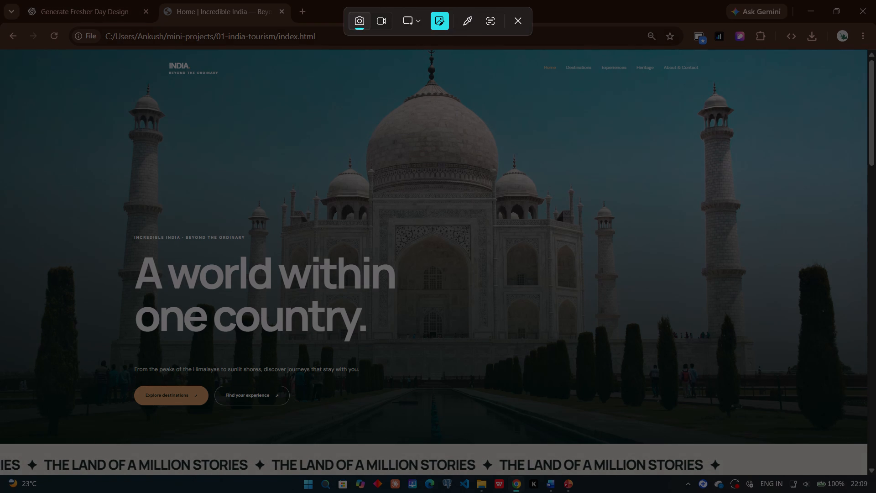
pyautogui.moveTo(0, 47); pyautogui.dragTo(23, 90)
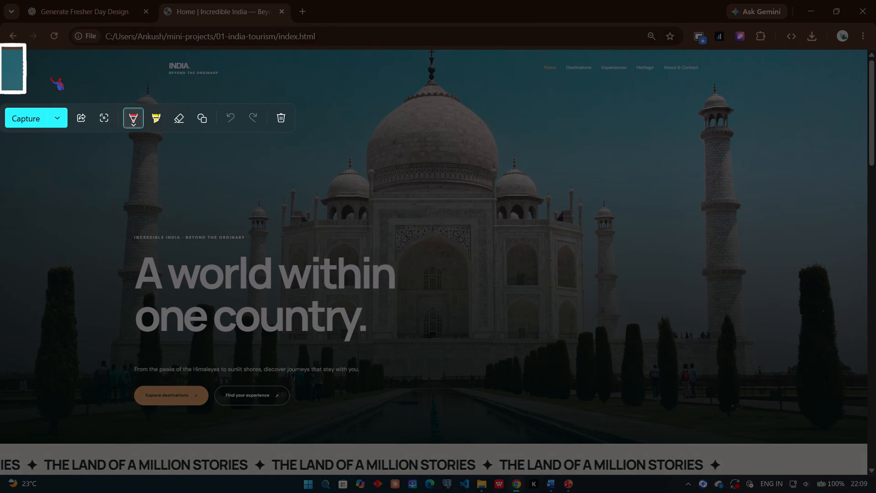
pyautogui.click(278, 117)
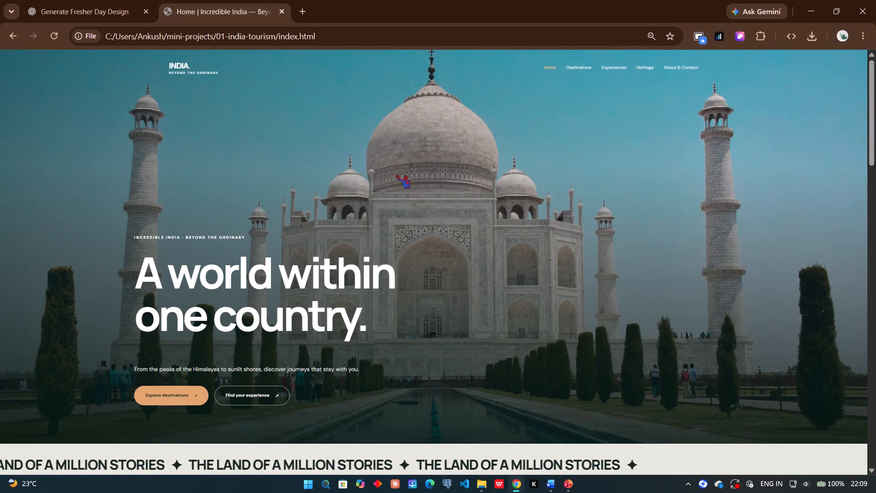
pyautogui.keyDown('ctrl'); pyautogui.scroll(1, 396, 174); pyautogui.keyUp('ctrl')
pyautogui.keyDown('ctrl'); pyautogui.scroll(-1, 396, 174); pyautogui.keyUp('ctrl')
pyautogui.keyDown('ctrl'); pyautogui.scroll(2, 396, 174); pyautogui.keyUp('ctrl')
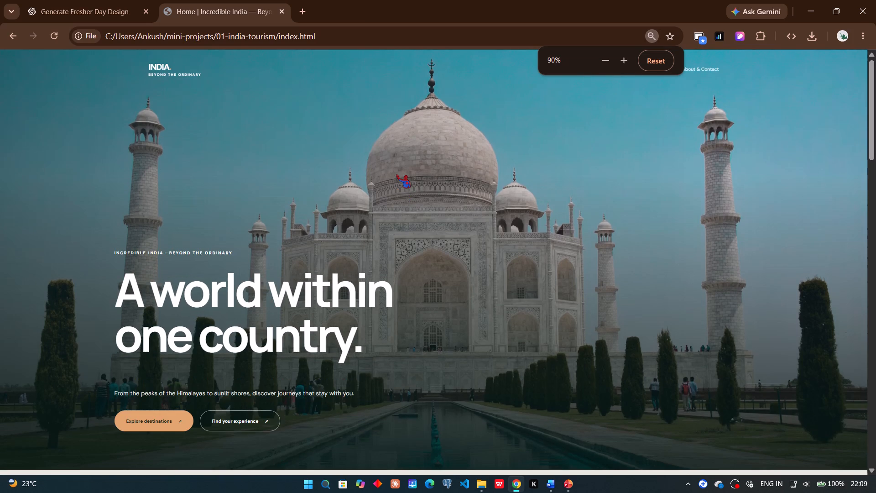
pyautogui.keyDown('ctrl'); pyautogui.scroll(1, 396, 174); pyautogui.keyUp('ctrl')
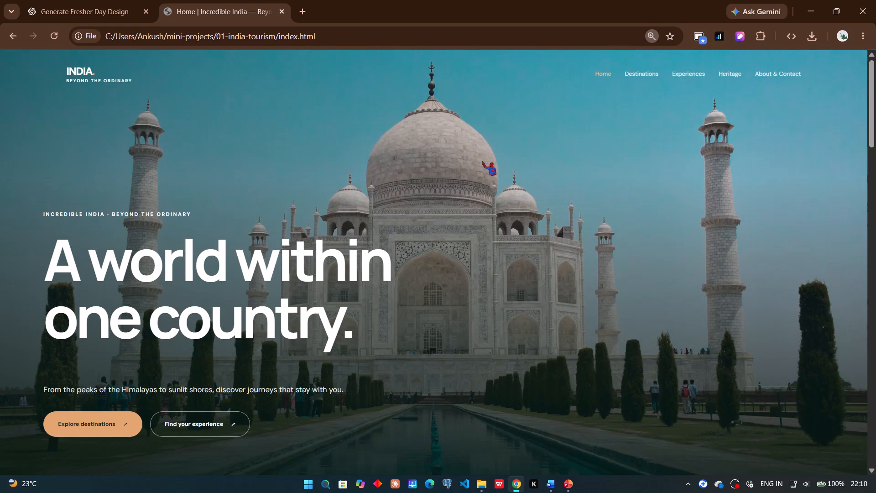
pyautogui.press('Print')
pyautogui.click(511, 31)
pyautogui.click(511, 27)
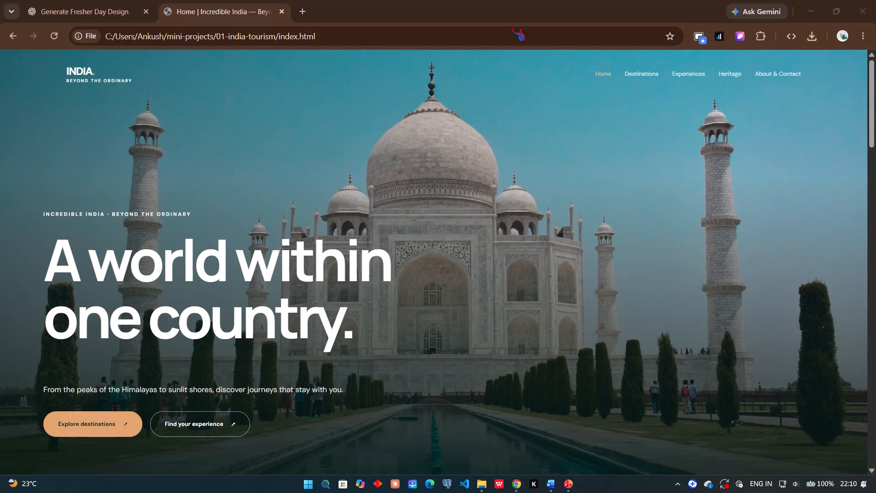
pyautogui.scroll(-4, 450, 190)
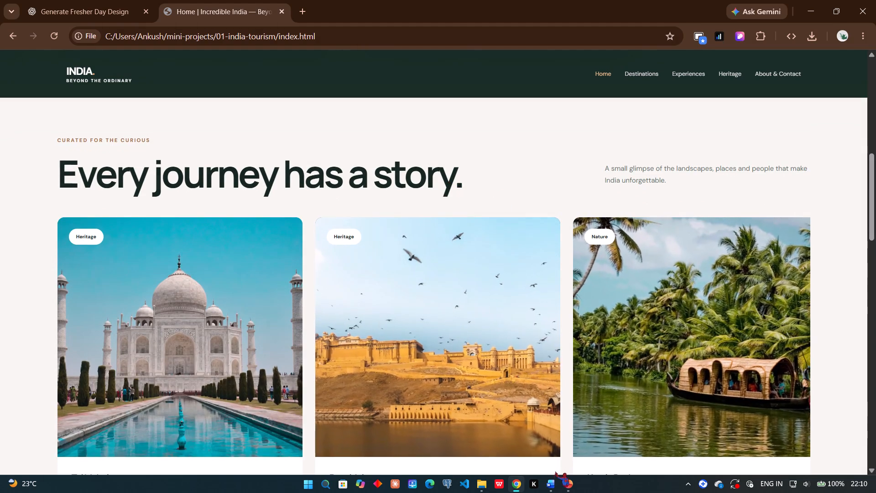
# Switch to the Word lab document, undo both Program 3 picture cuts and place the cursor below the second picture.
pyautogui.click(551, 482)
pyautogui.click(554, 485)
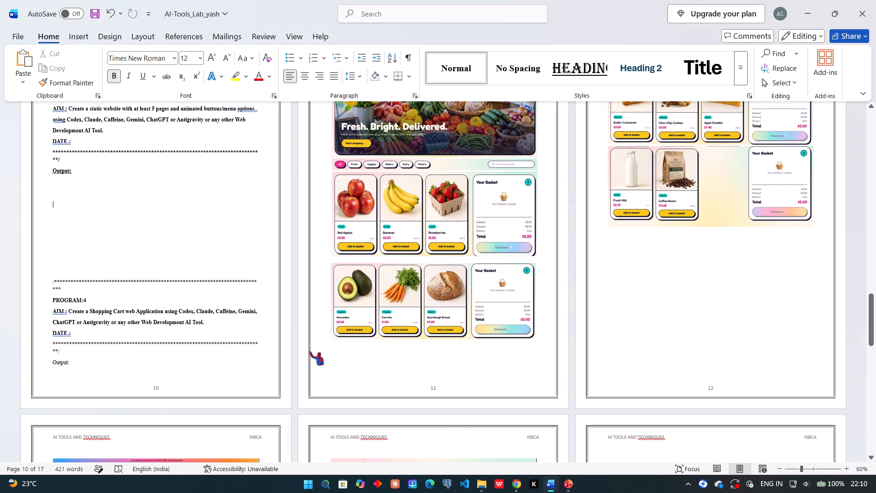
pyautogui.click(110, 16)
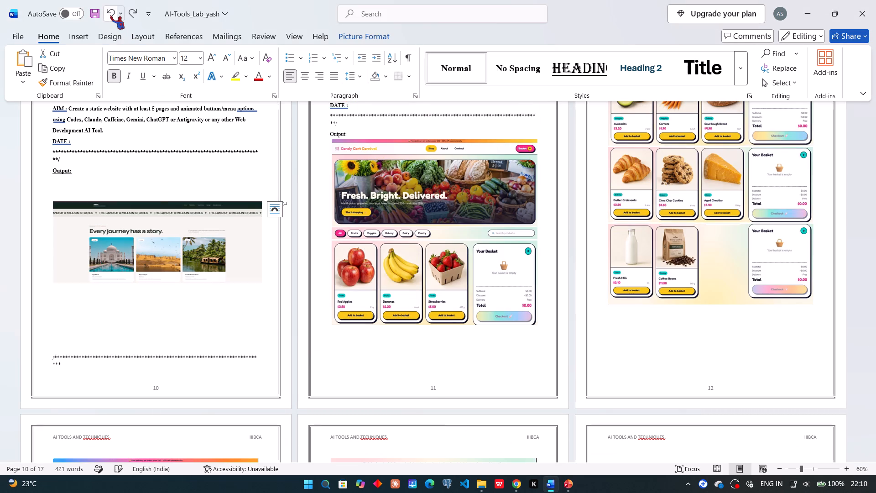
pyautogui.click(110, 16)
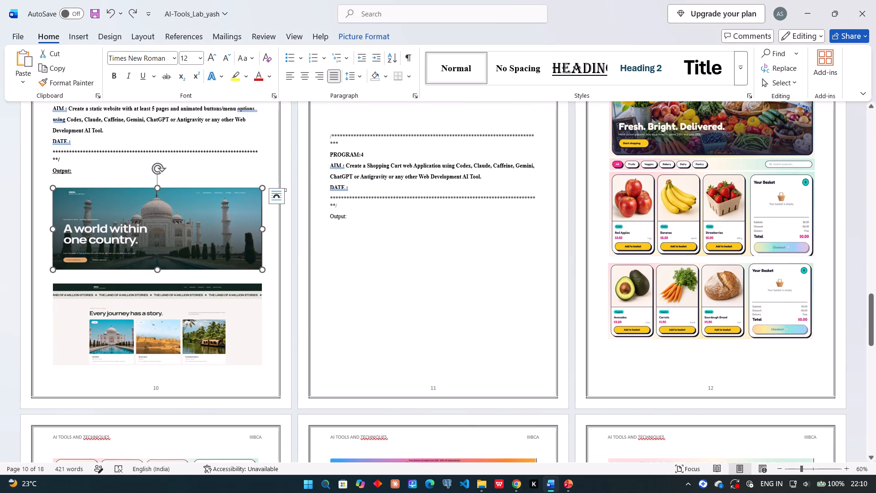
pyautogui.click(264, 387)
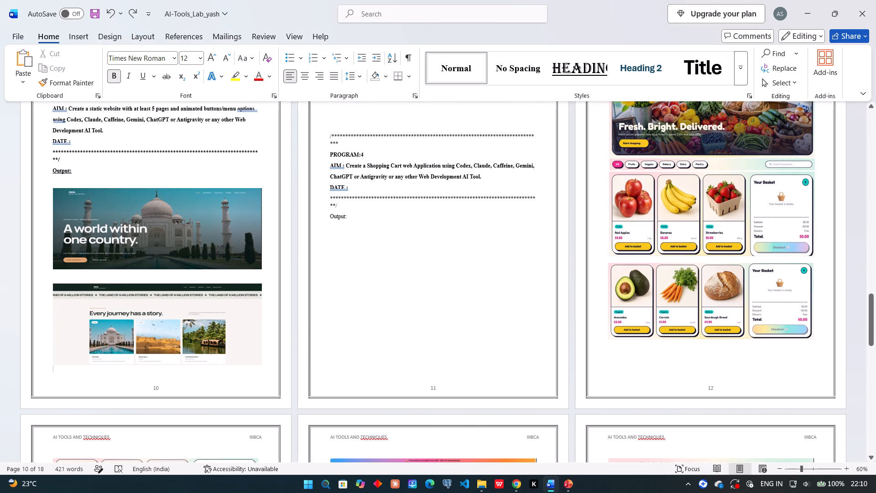
# Switch to Chrome and examine the rest of the Incredible India home page down to its footer.
pyautogui.click(515, 483)
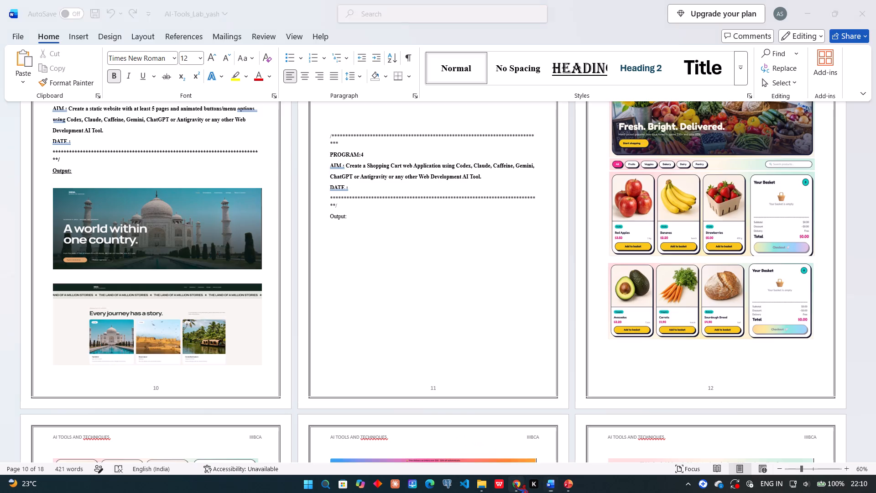
pyautogui.scroll(-4, 598, 270)
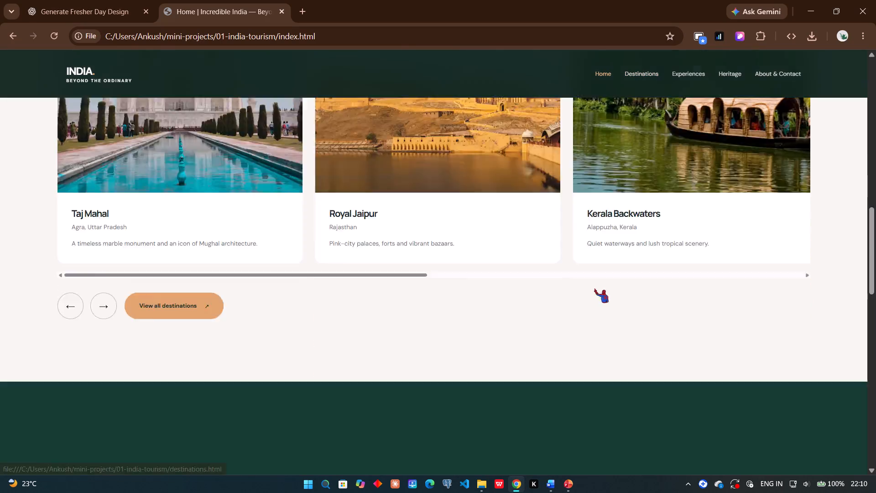
pyautogui.scroll(-7, 594, 289)
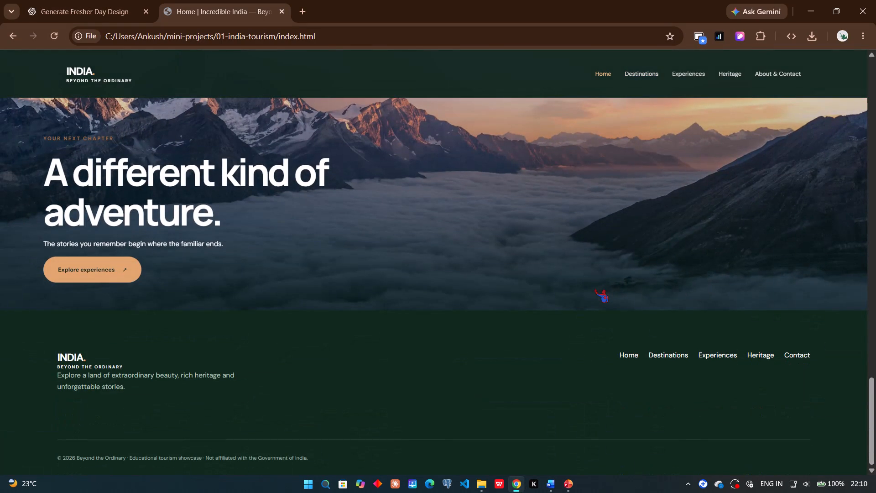
pyautogui.keyDown('ctrl'); pyautogui.scroll(2, 594, 289); pyautogui.keyUp('ctrl')
pyautogui.keyDown('ctrl'); pyautogui.scroll(-2, 594, 289); pyautogui.keyUp('ctrl')
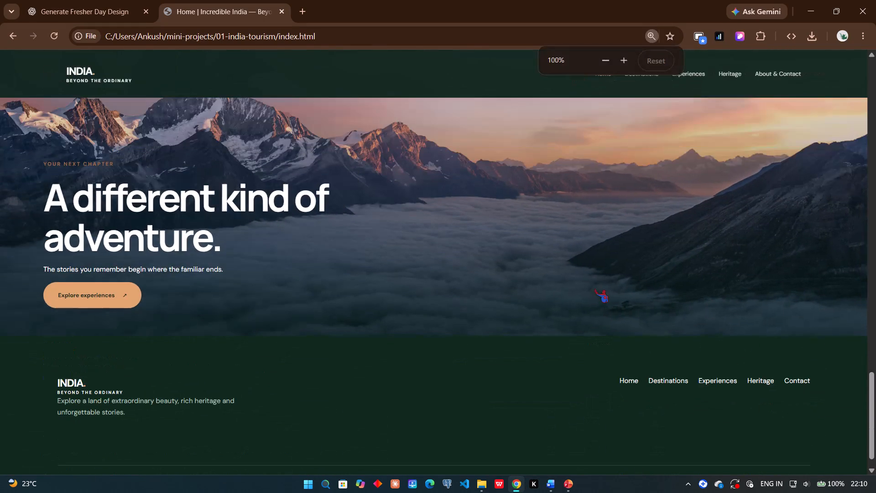
pyautogui.keyDown('ctrl'); pyautogui.scroll(-1, 594, 289); pyautogui.keyUp('ctrl')
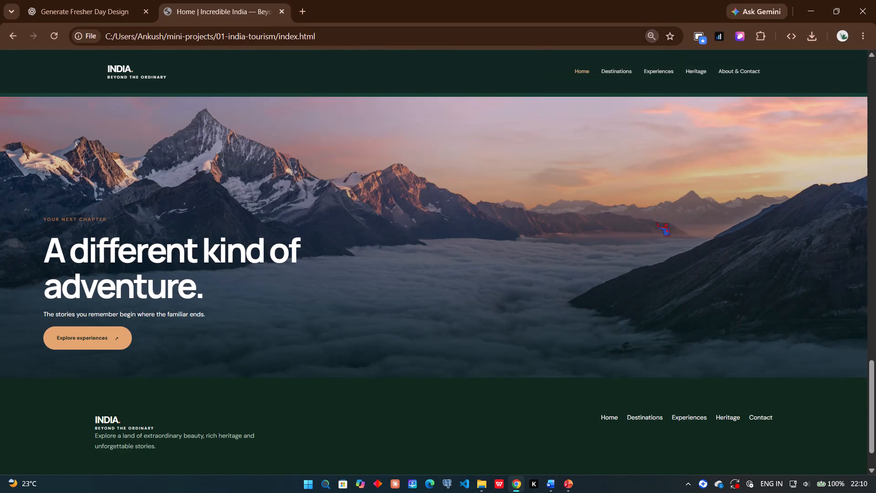
# Open the Destinations page and examine its banner, destination cards and footer at different zoom levels.
pyautogui.click(606, 69)
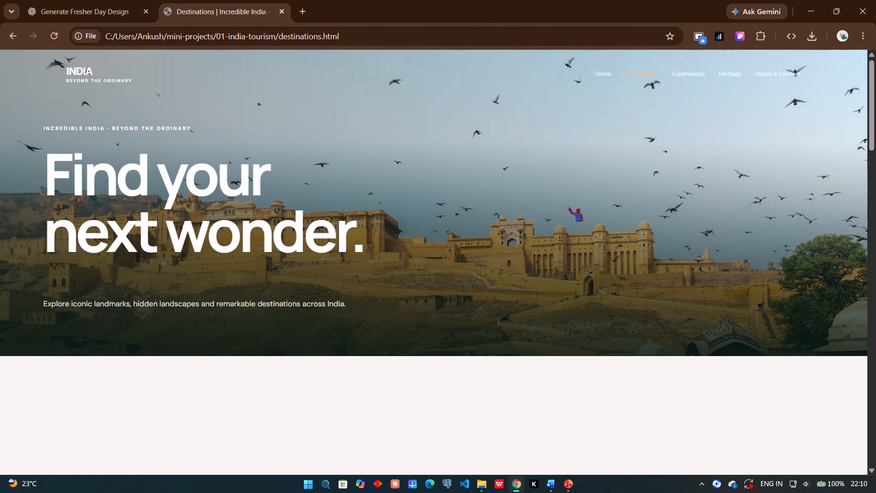
pyautogui.keyDown('ctrl'); pyautogui.scroll(3, 569, 208); pyautogui.keyUp('ctrl')
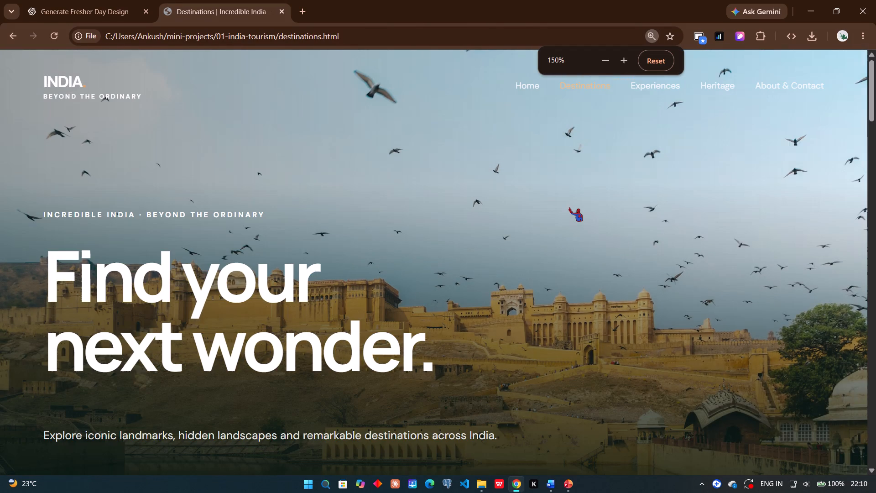
pyautogui.keyDown('ctrl'); pyautogui.scroll(-2, 569, 208); pyautogui.keyUp('ctrl')
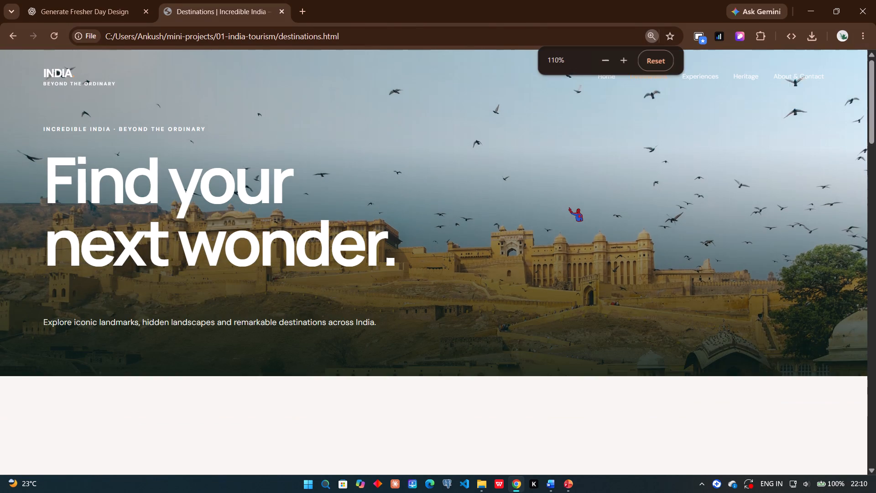
pyautogui.keyDown('ctrl'); pyautogui.scroll(-1, 569, 208); pyautogui.keyUp('ctrl')
pyautogui.scroll(-3, 569, 208)
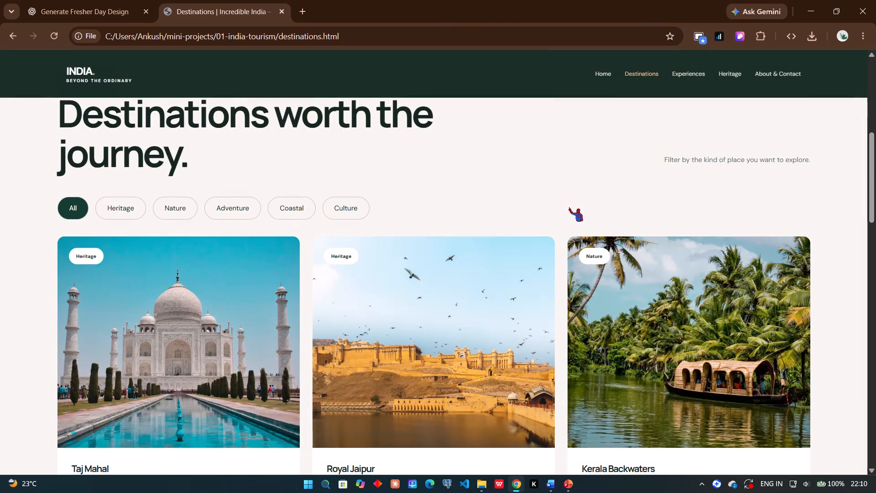
pyautogui.scroll(-8, 569, 208)
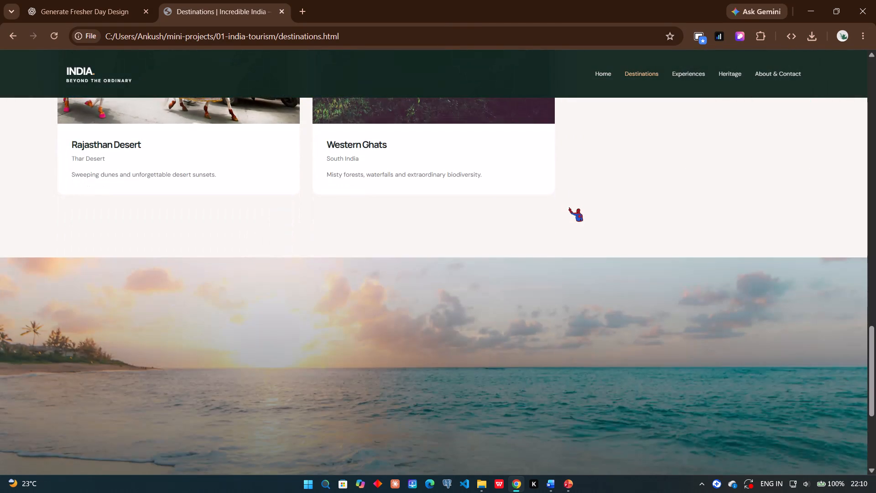
pyautogui.keyDown('ctrl'); pyautogui.scroll(3, 569, 208); pyautogui.keyUp('ctrl')
pyautogui.keyDown('ctrl'); pyautogui.scroll(-10, 569, 208); pyautogui.keyUp('ctrl')
pyautogui.keyDown('ctrl'); pyautogui.scroll(1, 569, 208); pyautogui.keyUp('ctrl')
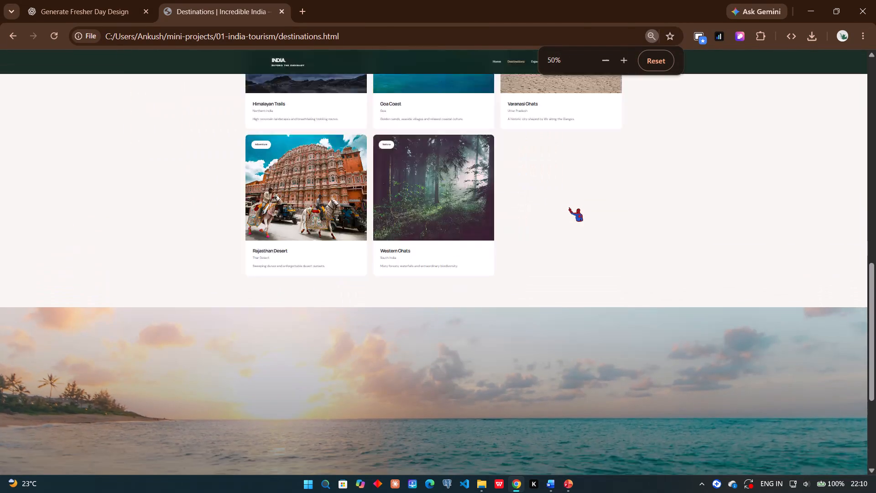
pyautogui.keyDown('ctrl'); pyautogui.scroll(12, 569, 208); pyautogui.keyUp('ctrl')
pyautogui.keyDown('ctrl'); pyautogui.scroll(-3, 569, 208); pyautogui.keyUp('ctrl')
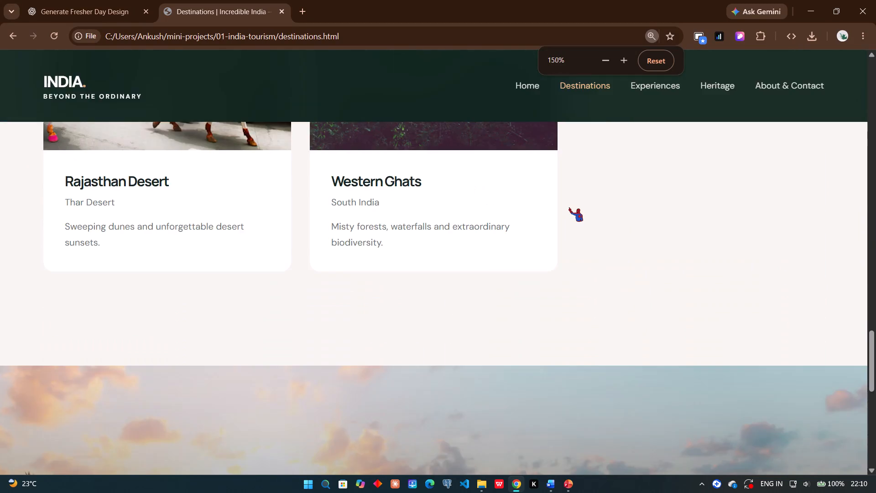
pyautogui.keyDown('ctrl'); pyautogui.scroll(-5, 569, 208); pyautogui.keyUp('ctrl')
pyautogui.scroll(-3, 569, 208)
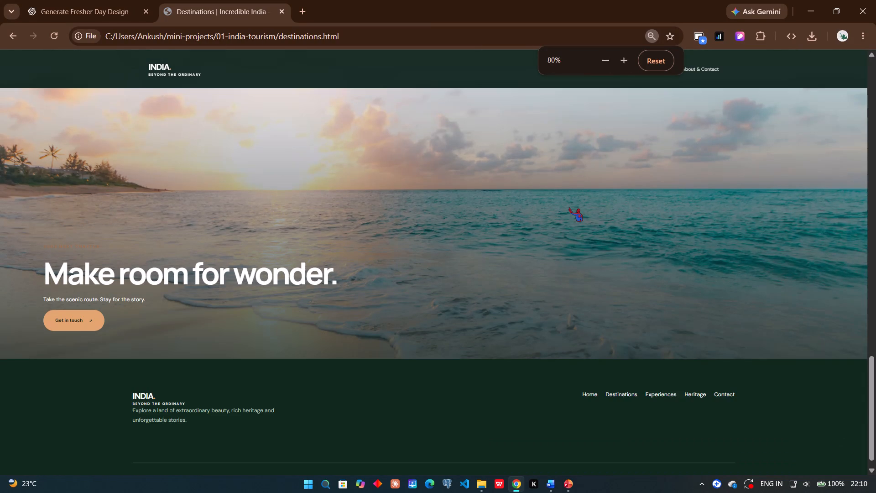
pyautogui.scroll(14, 569, 208)
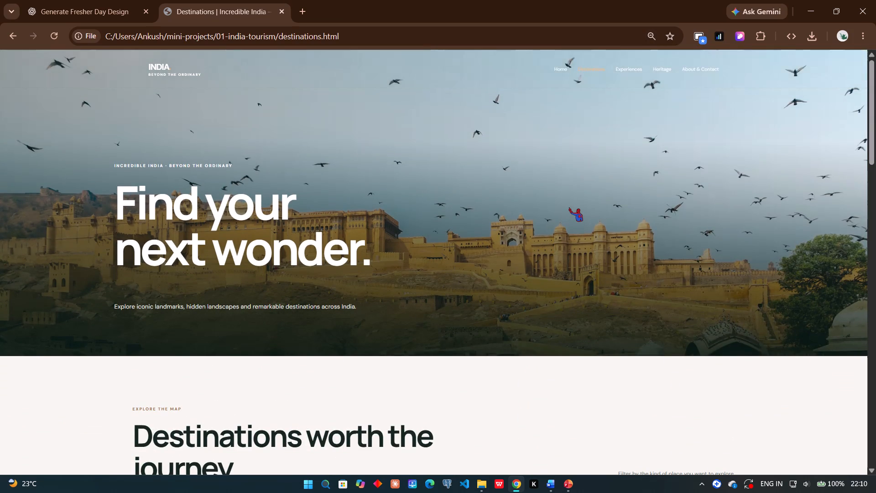
# Capture the full-width "Find your next wonder." banner of the Destinations page with Snipping Tool and copy it.
pyautogui.keyDown('ctrl'); pyautogui.scroll(-3, 569, 208); pyautogui.keyUp('ctrl')
pyautogui.keyDown('ctrl'); pyautogui.scroll(4, 569, 208); pyautogui.keyUp('ctrl')
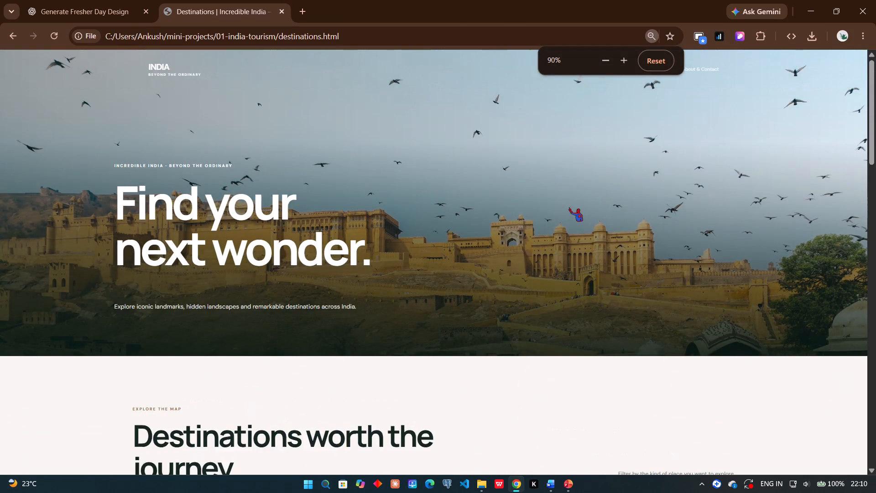
pyautogui.keyDown('ctrl'); pyautogui.scroll(2, 569, 208); pyautogui.keyUp('ctrl')
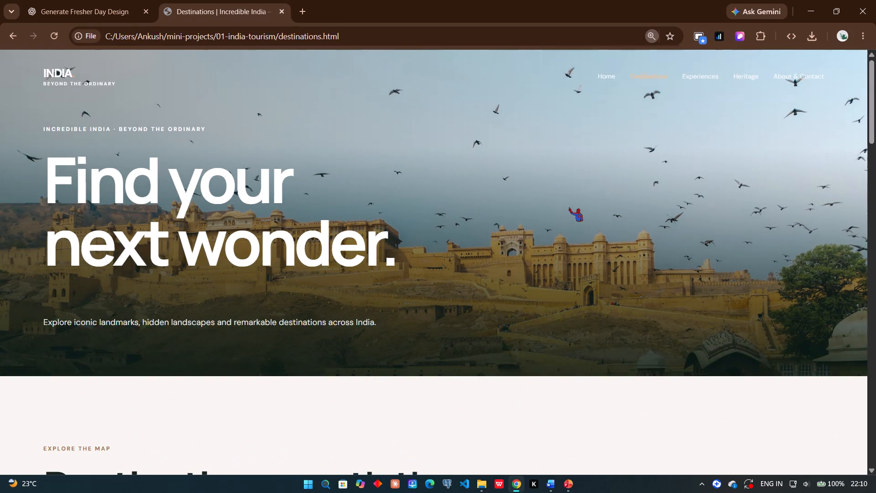
pyautogui.keyDown('ctrl'); pyautogui.scroll(1, 569, 208); pyautogui.keyUp('ctrl')
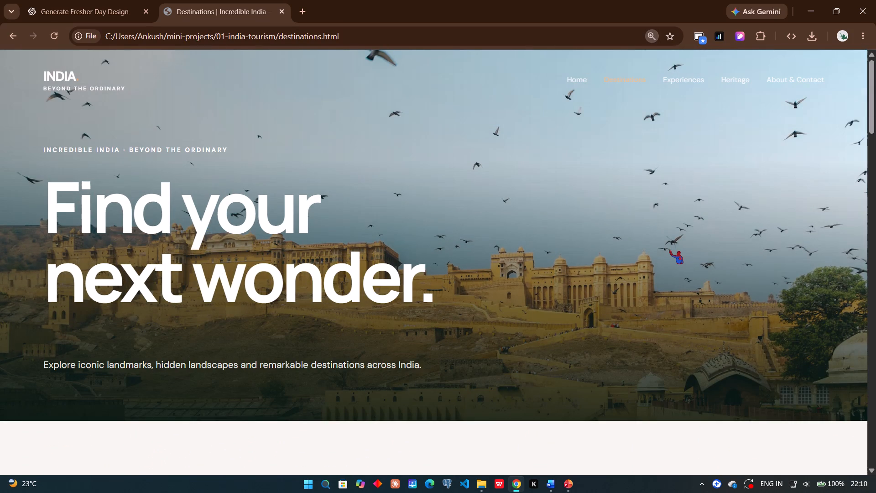
pyautogui.press('Print')
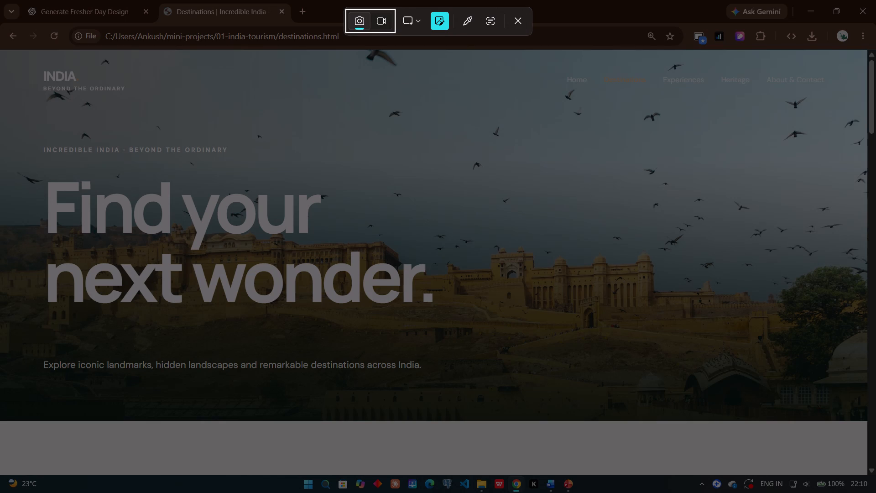
pyautogui.moveTo(0, 48); pyautogui.dragTo(867, 429)
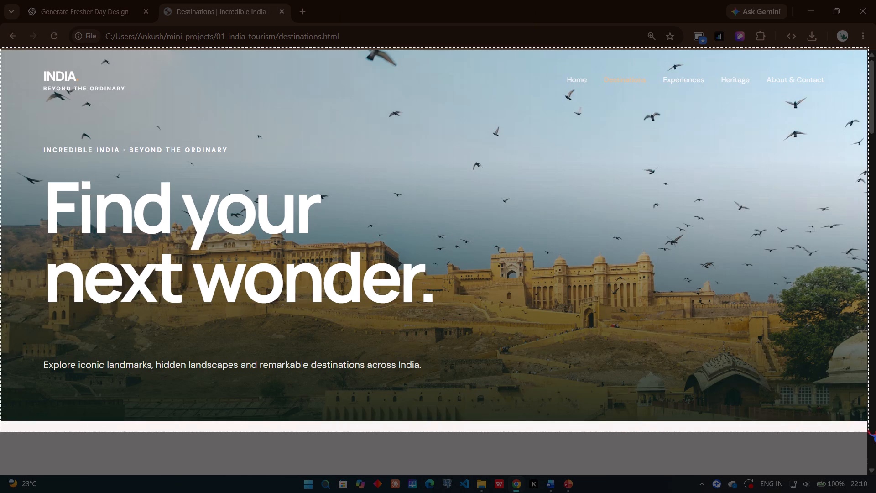
pyautogui.moveTo(867, 429); pyautogui.dragTo(867, 421)
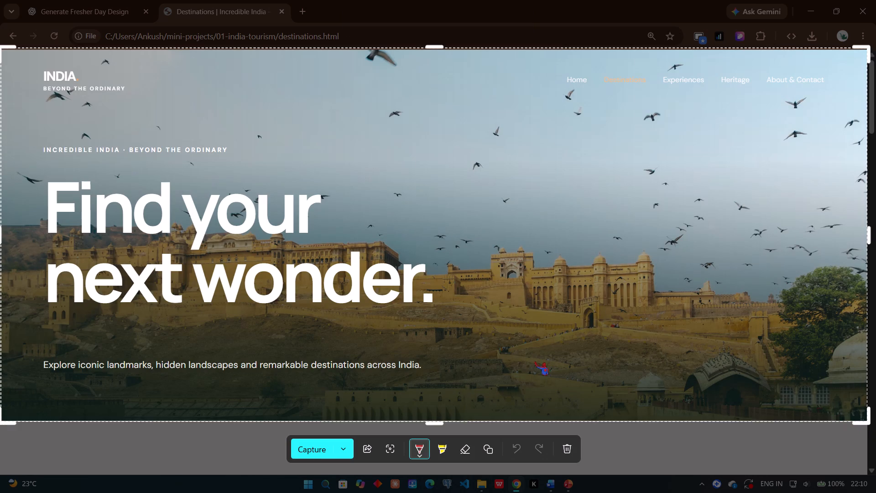
pyautogui.click(346, 451)
pyautogui.click(324, 425)
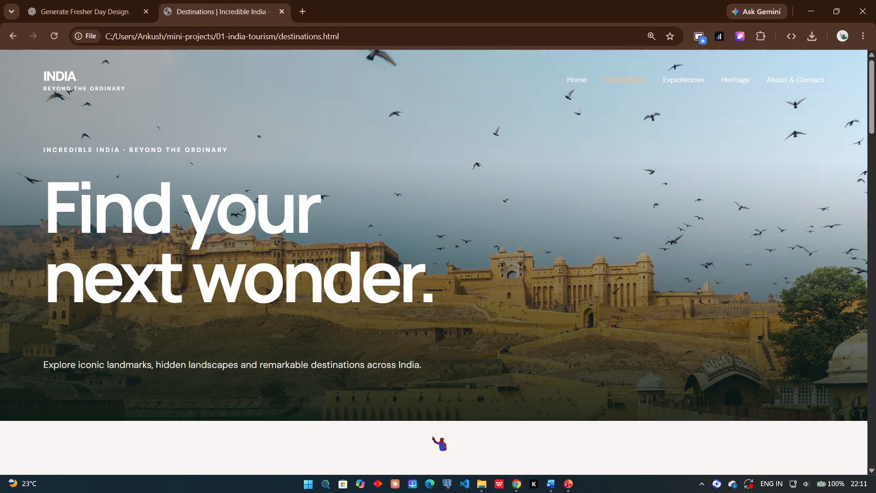
# Switch to the Word lab document and paste the banner capture below the second Program 3 picture.
pyautogui.click(548, 483)
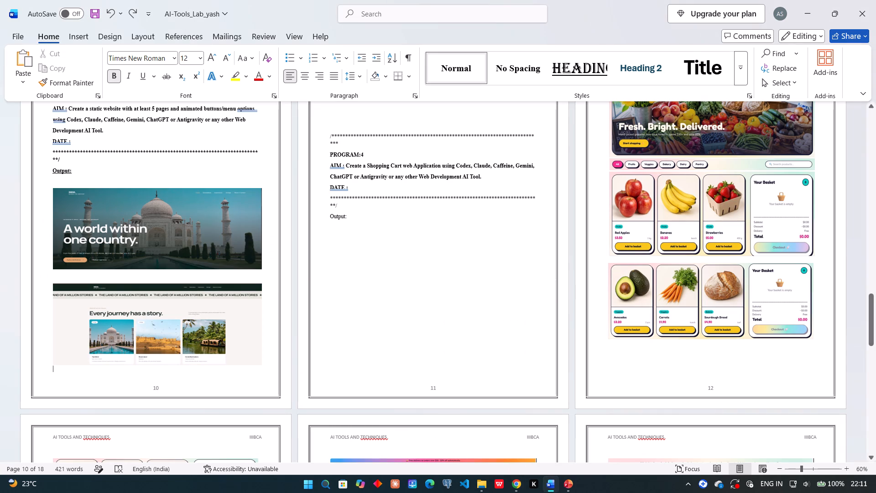
pyautogui.hotkey('ctrl', 'v')
pyautogui.scroll(3, 391, 309)
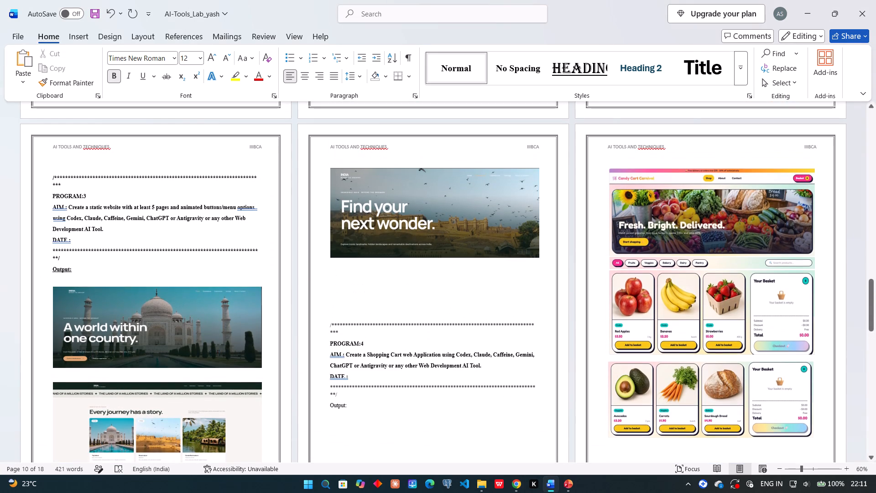
# Switch to Chrome and copy a capture of the "Destinations worth the journey." heading, filters and first two card rows at 33% zoom.
pyautogui.click(516, 482)
pyautogui.scroll(-5, 407, 378)
pyautogui.keyDown('ctrl'); pyautogui.scroll(1, 390, 361); pyautogui.keyUp('ctrl')
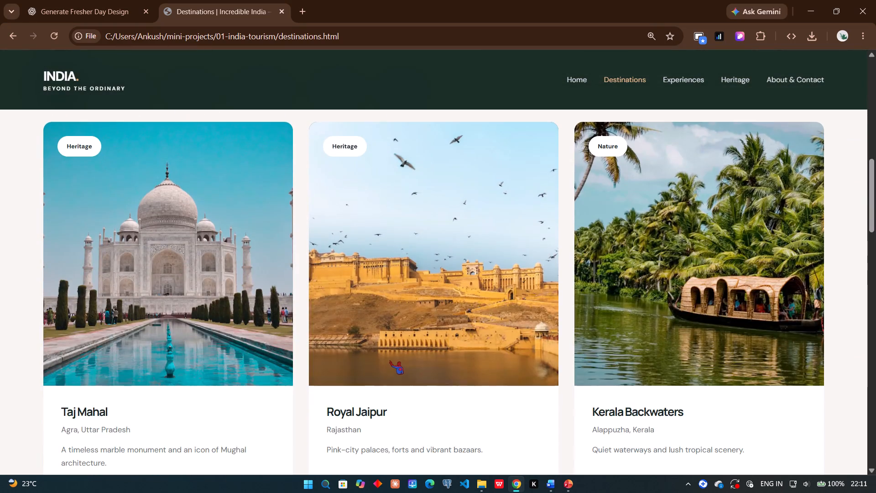
pyautogui.keyDown('ctrl'); pyautogui.scroll(1, 390, 361); pyautogui.keyUp('ctrl')
pyautogui.keyDown('ctrl'); pyautogui.scroll(-8, 390, 361); pyautogui.keyUp('ctrl')
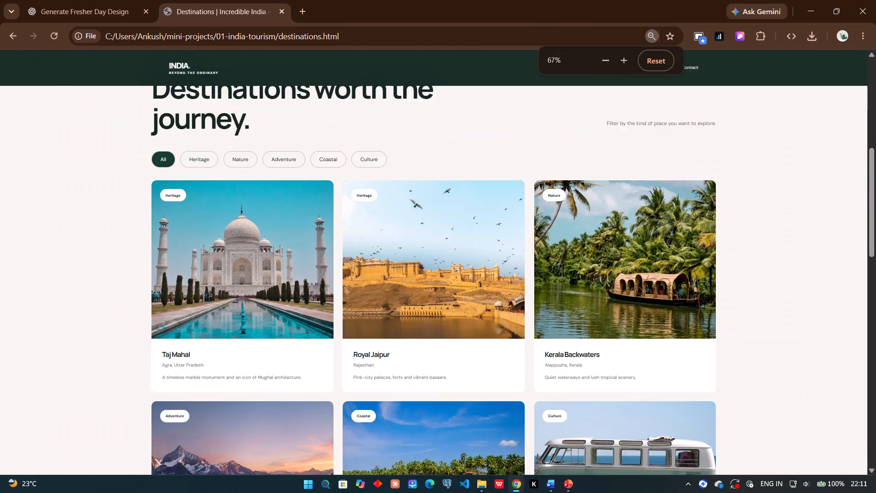
pyautogui.keyDown('ctrl'); pyautogui.scroll(-2, 383, 355); pyautogui.keyUp('ctrl')
pyautogui.scroll(-1, 385, 351)
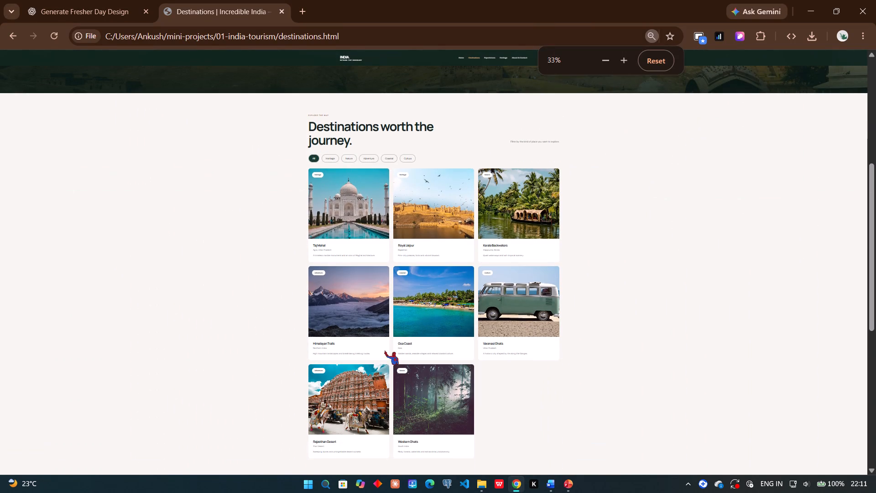
pyautogui.press('Print')
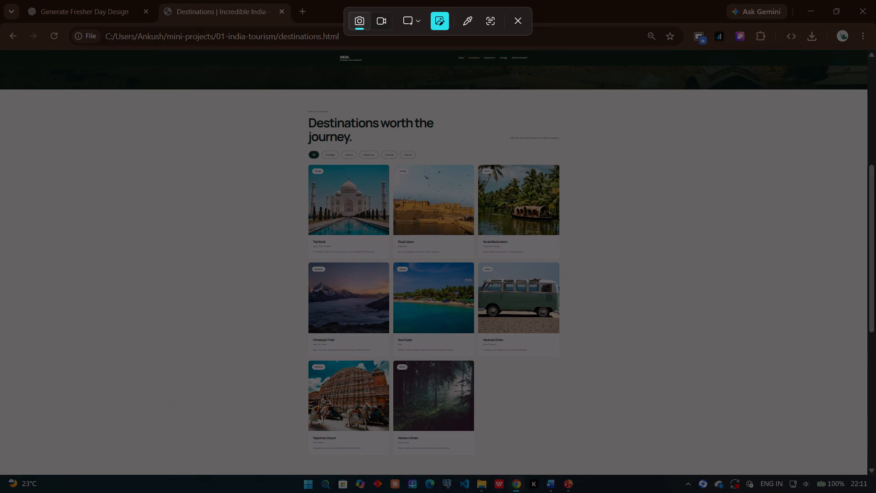
pyautogui.moveTo(297, 89); pyautogui.dragTo(431, 288)
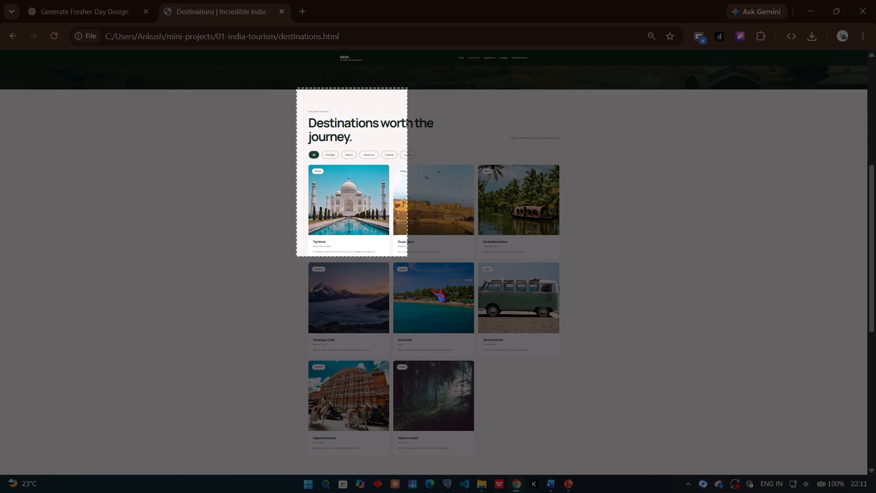
pyautogui.moveTo(431, 288); pyautogui.dragTo(568, 363)
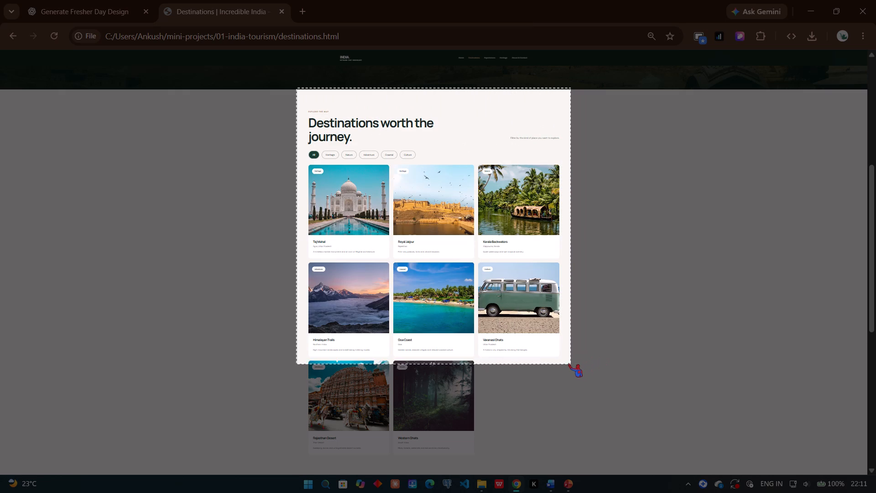
pyautogui.moveTo(568, 363); pyautogui.dragTo(568, 361)
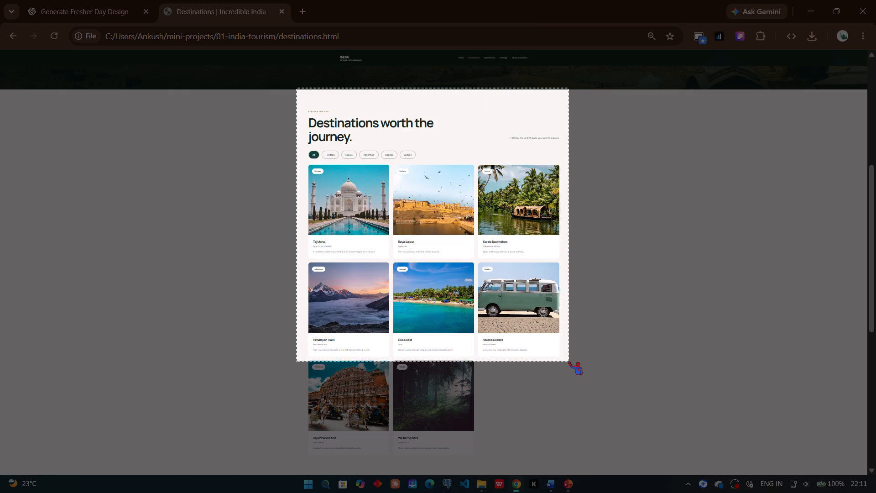
pyautogui.moveTo(568, 361); pyautogui.dragTo(568, 359)
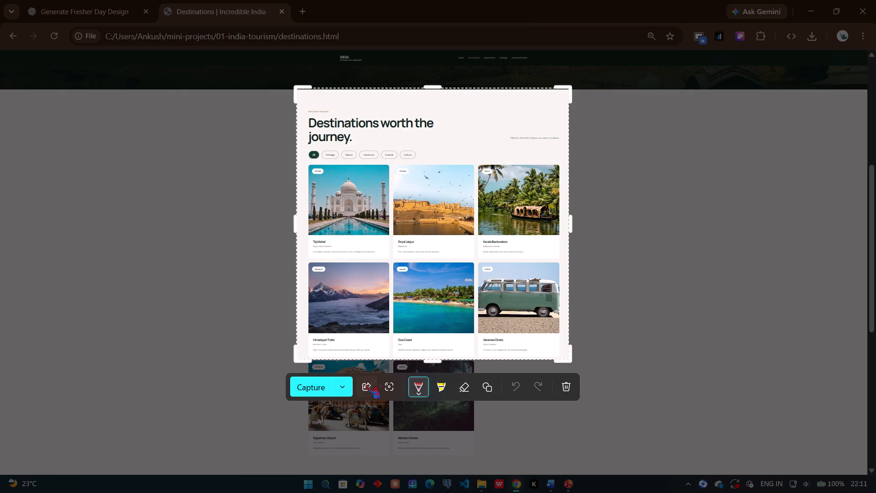
pyautogui.click(343, 386)
pyautogui.click(331, 456)
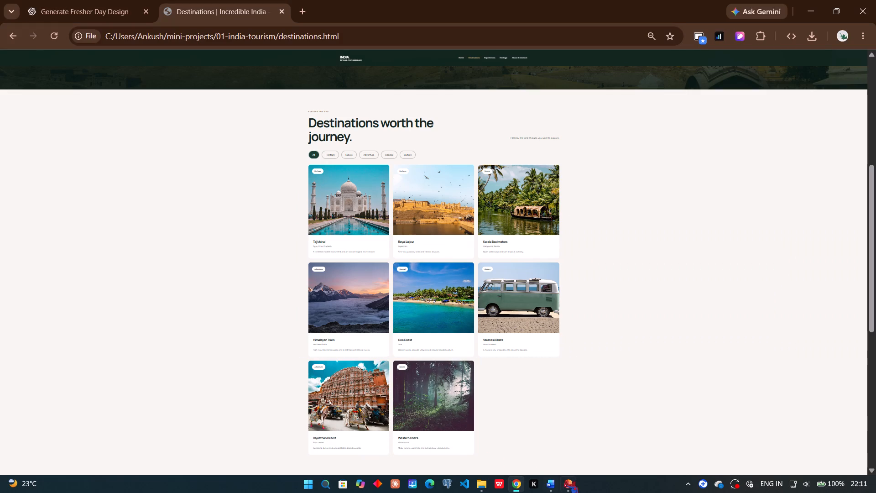
# Switch to the Word lab document and paste the destination cards capture directly below the "Find your next wonder." picture on page 11.
pyautogui.click(555, 485)
pyautogui.click(434, 291)
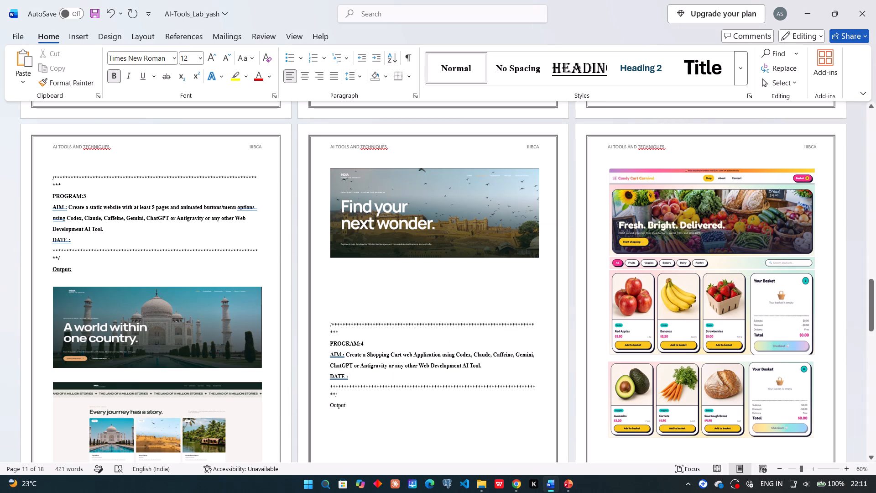
pyautogui.click(344, 281)
pyautogui.click(349, 267)
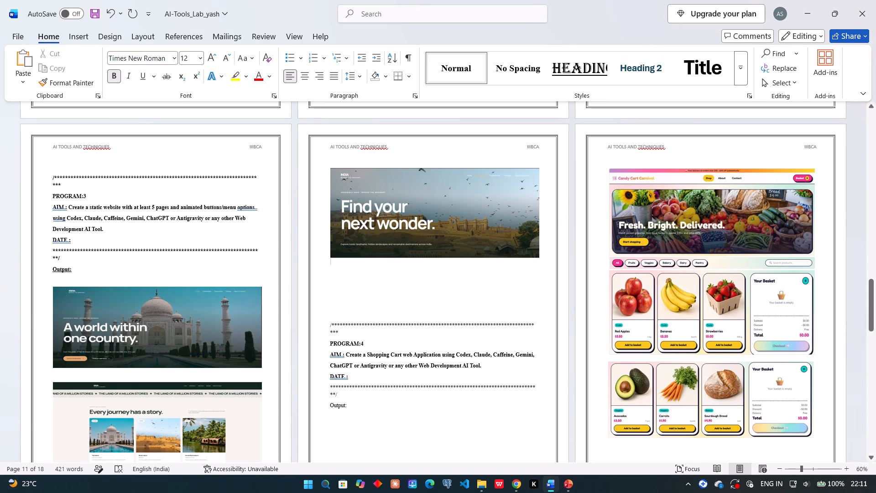
pyautogui.hotkey('ctrl', 'v')
# Widen the destination cards picture to match the banner picture above it and reduce its height slightly.
pyautogui.click(485, 332)
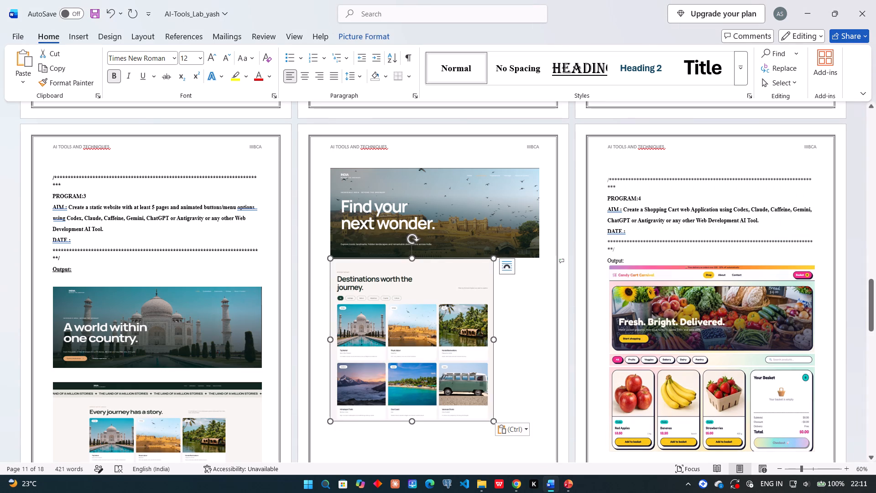
pyautogui.moveTo(495, 342); pyautogui.dragTo(540, 343)
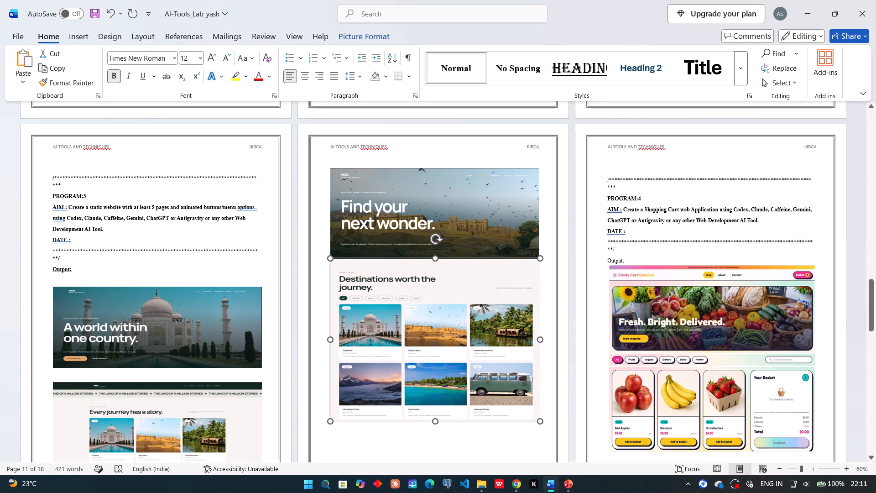
pyautogui.moveTo(540, 343); pyautogui.dragTo(539, 346)
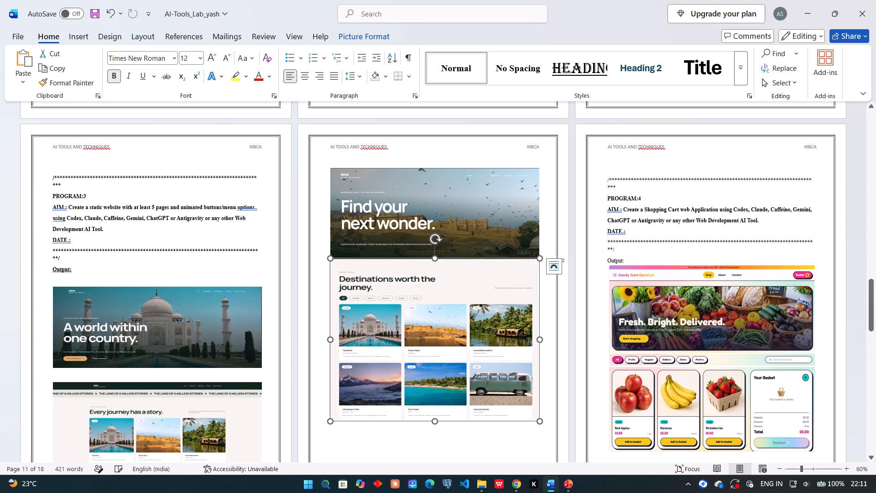
pyautogui.moveTo(433, 420); pyautogui.dragTo(431, 400)
pyautogui.scroll(-1, 409, 402)
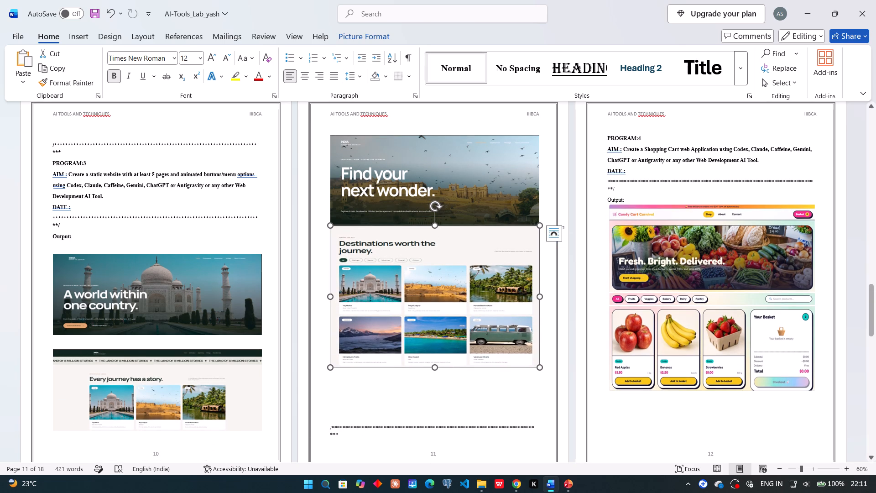
# Insert a line break between the banner picture and the destination cards picture on page 11.
pyautogui.click(544, 204)
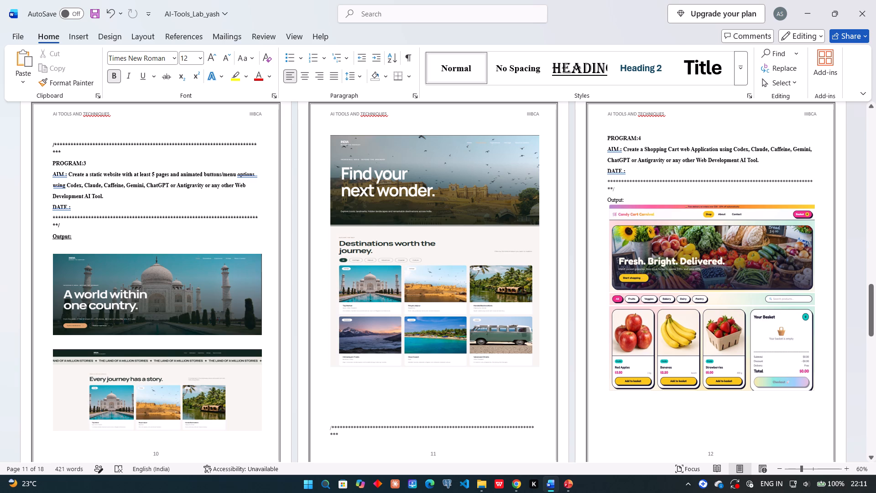
pyautogui.press('Return')
pyautogui.click(308, 253)
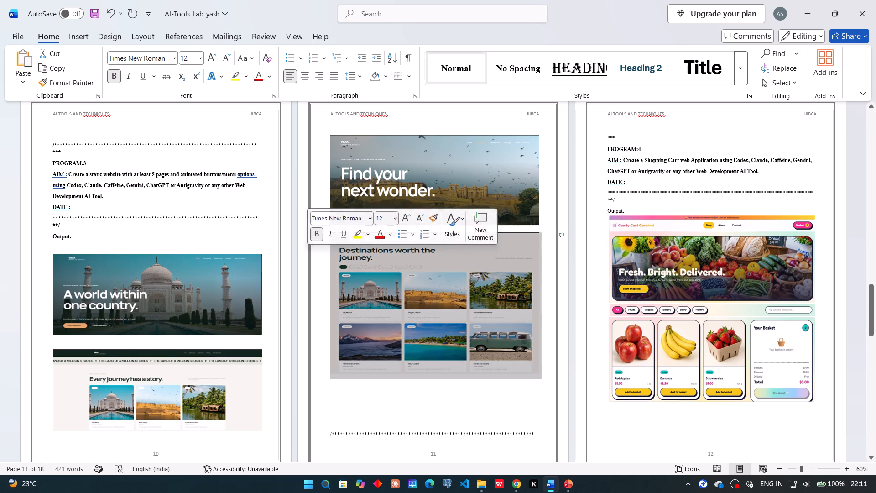
pyautogui.click(267, 334)
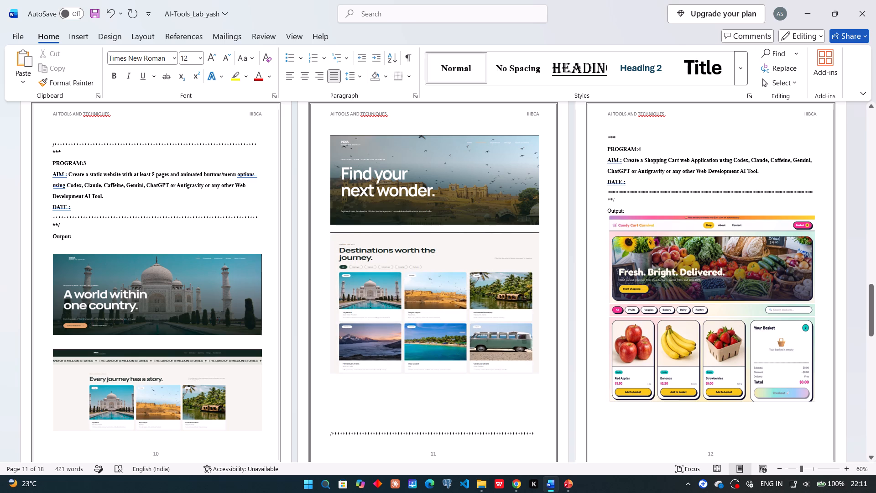
# Remove the blank line between the two Program 3 pictures on page 10.
pyautogui.click(78, 345)
pyautogui.press('BackSpace')
pyautogui.scroll(-3, 233, 294)
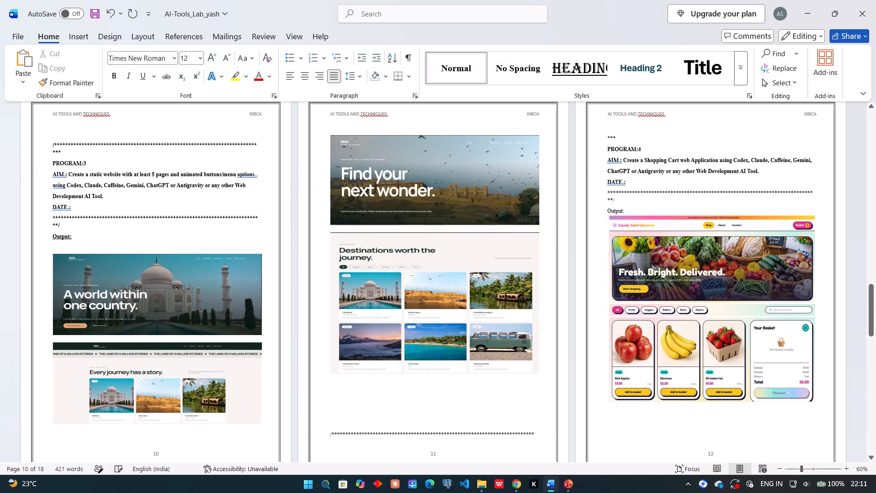
pyautogui.click(215, 336)
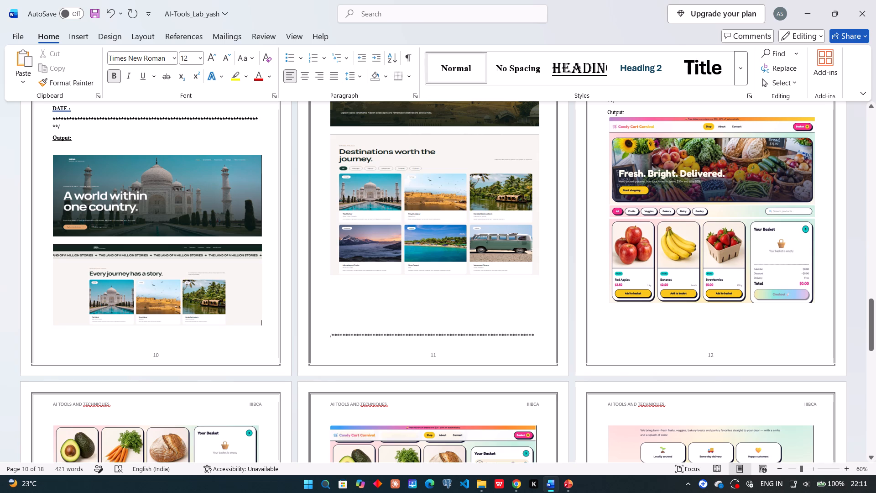
# Reduce the height of the destination cards picture on page 11 further, keeping its width.
pyautogui.scroll(1, 489, 299)
pyautogui.click(436, 287)
pyautogui.moveTo(435, 308); pyautogui.dragTo(444, 279)
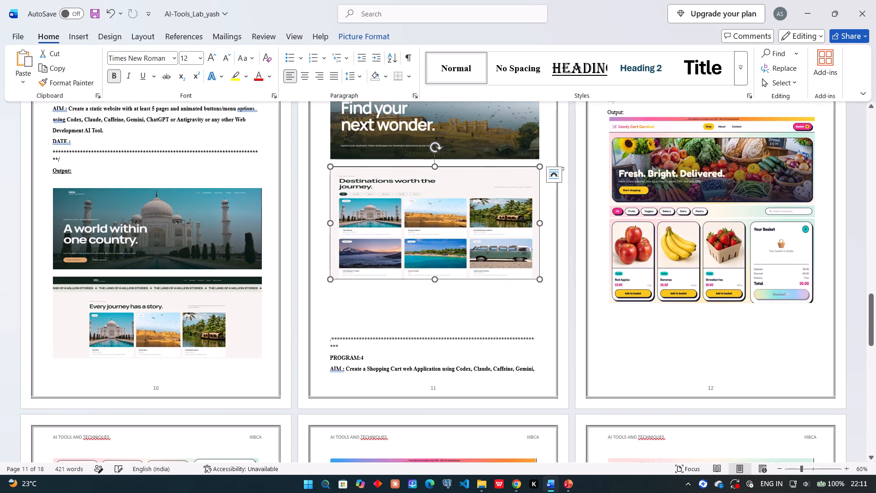
# Add one new line below the destination cards picture on page 11 and leave the cursor there.
pyautogui.click(550, 272)
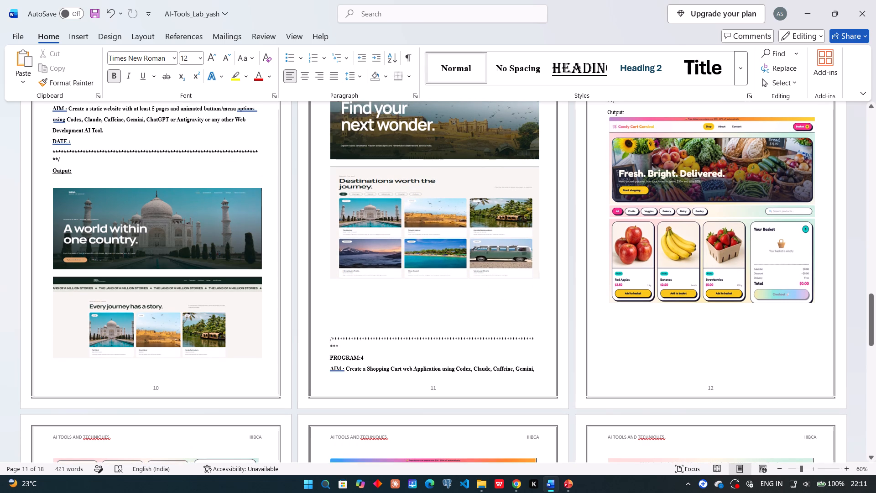
pyautogui.press('Return')
pyautogui.press('Return')
pyautogui.press('Return')
pyautogui.press('BackSpace')
pyautogui.press('BackSpace')
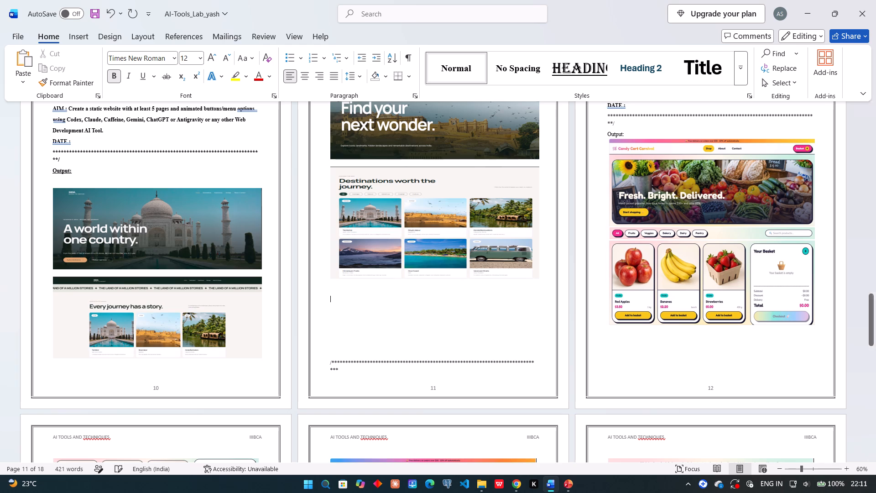
# Switch to Chrome and copy a capture of the Destinations page's "Make room for wonder." banner and footer at 100% zoom.
pyautogui.click(517, 482)
pyautogui.scroll(-4, 586, 281)
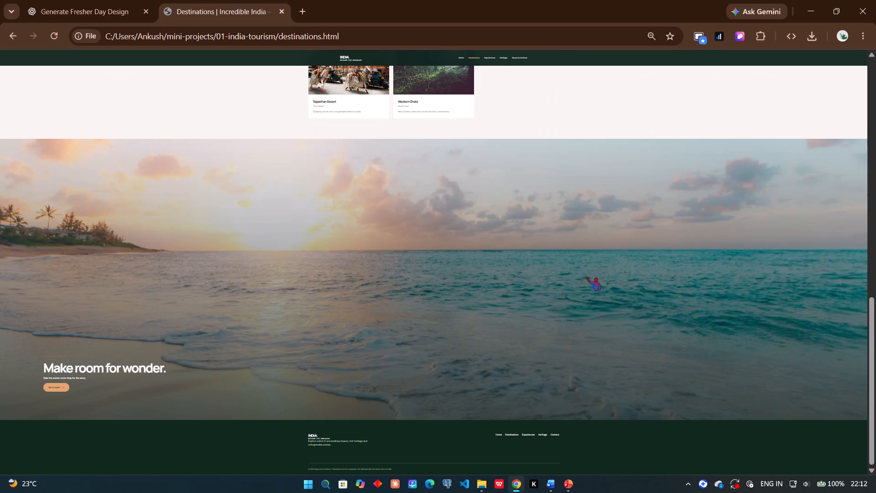
pyautogui.keyDown('ctrl'); pyautogui.scroll(5, 587, 277); pyautogui.keyUp('ctrl')
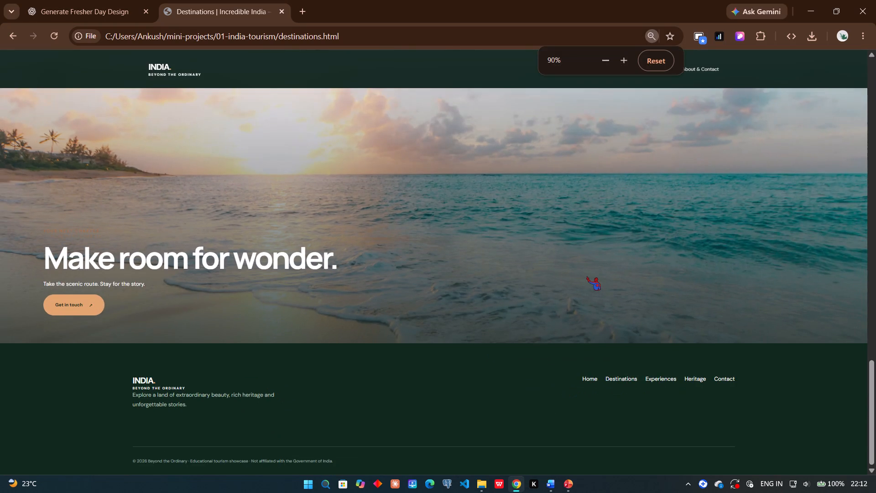
pyautogui.keyDown('ctrl'); pyautogui.scroll(2, 587, 277); pyautogui.keyUp('ctrl')
pyautogui.keyDown('ctrl'); pyautogui.scroll(-1, 587, 277); pyautogui.keyUp('ctrl')
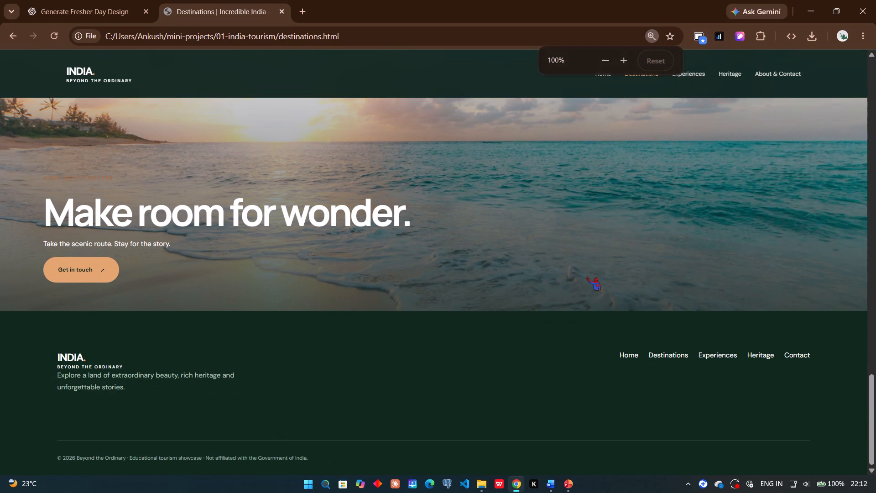
pyautogui.press('Print')
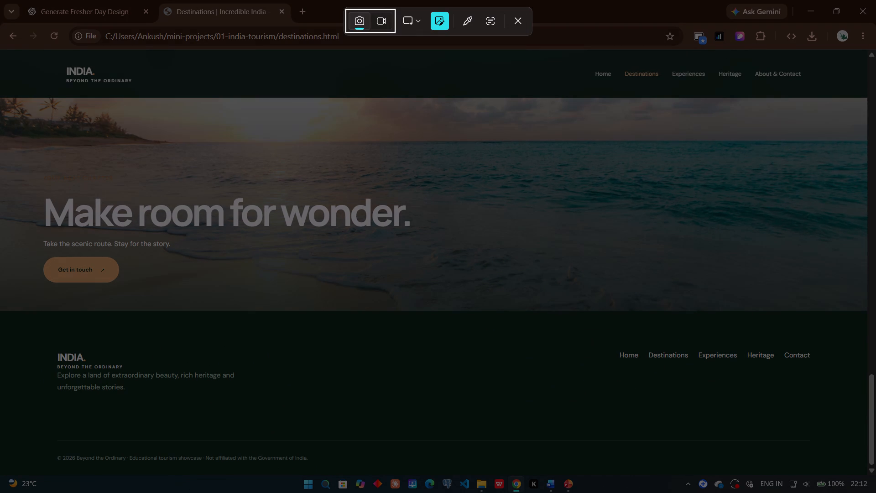
pyautogui.moveTo(0, 97); pyautogui.dragTo(444, 301)
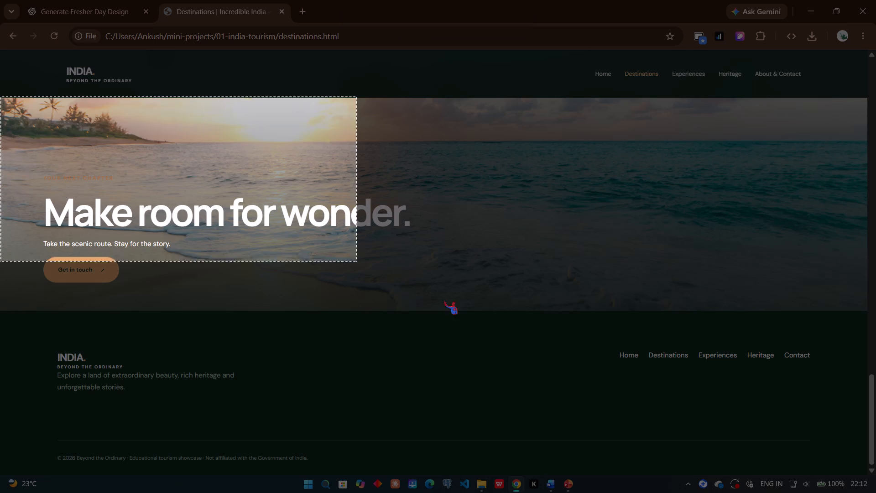
pyautogui.moveTo(444, 301); pyautogui.dragTo(868, 471)
pyautogui.click(342, 72)
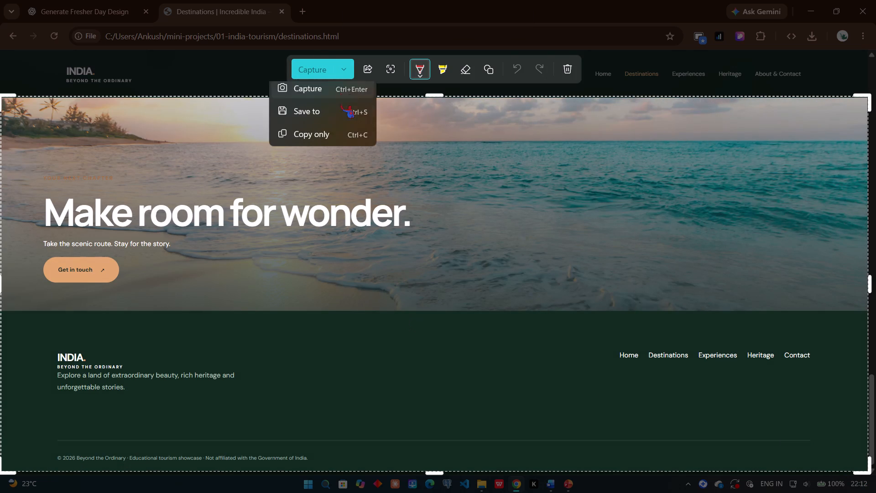
pyautogui.click(328, 146)
# Return to Word and paste the capture below the destination cards picture on page 11.
pyautogui.click(555, 478)
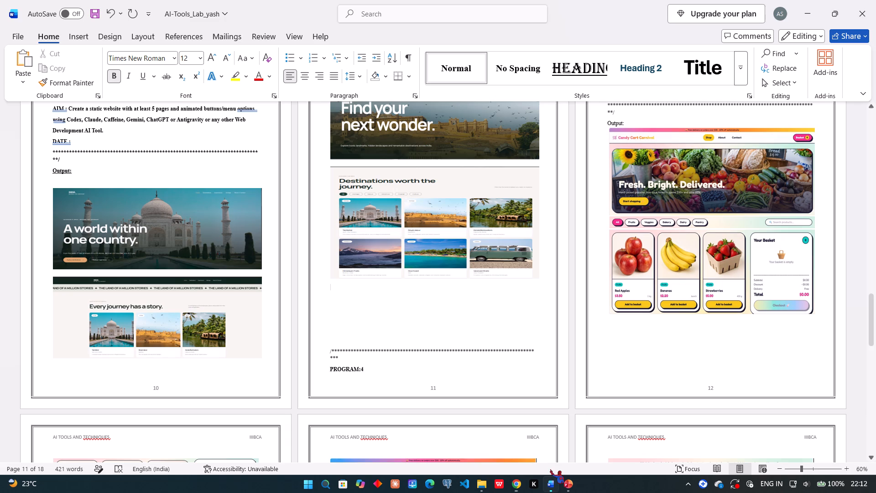
pyautogui.hotkey('ctrl', 'v')
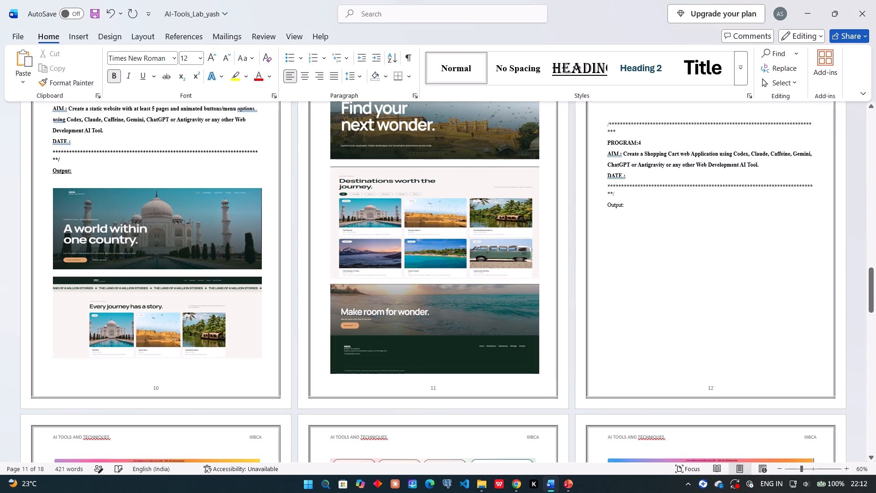
# Add a new line after the "Make room for wonder." picture, leaving the cursor at the start of page 12.
pyautogui.click(436, 355)
pyautogui.click(531, 389)
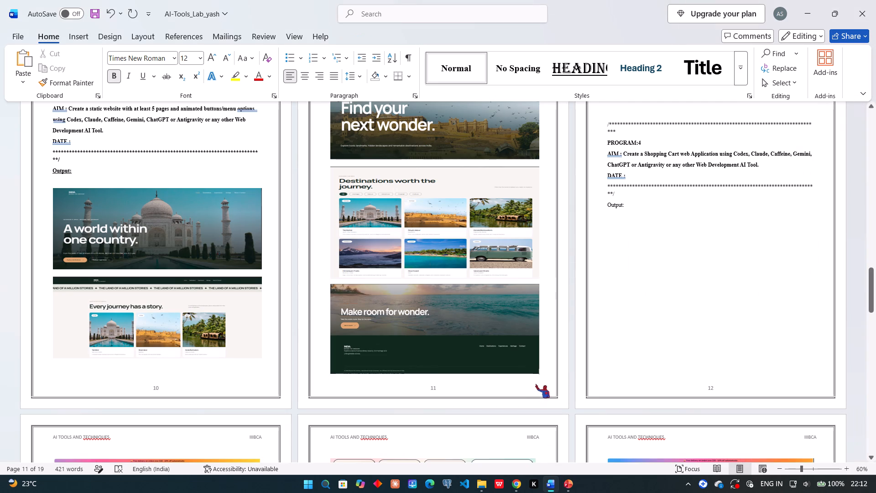
pyautogui.click(532, 386)
pyautogui.click(544, 370)
pyautogui.press('Return')
pyautogui.scroll(2, 680, 378)
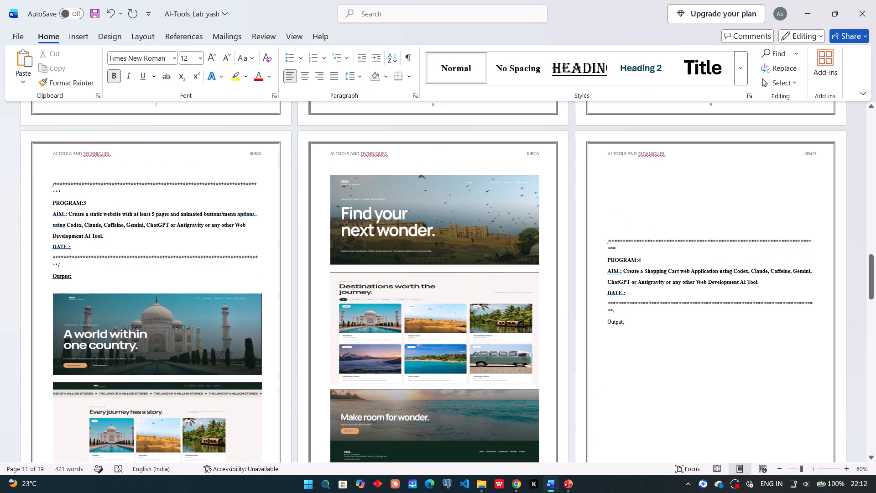
# Switch to Chrome, open the Experiences page of the tourism site and bring its top banner into view at 100% zoom.
pyautogui.click(516, 487)
pyautogui.click(678, 72)
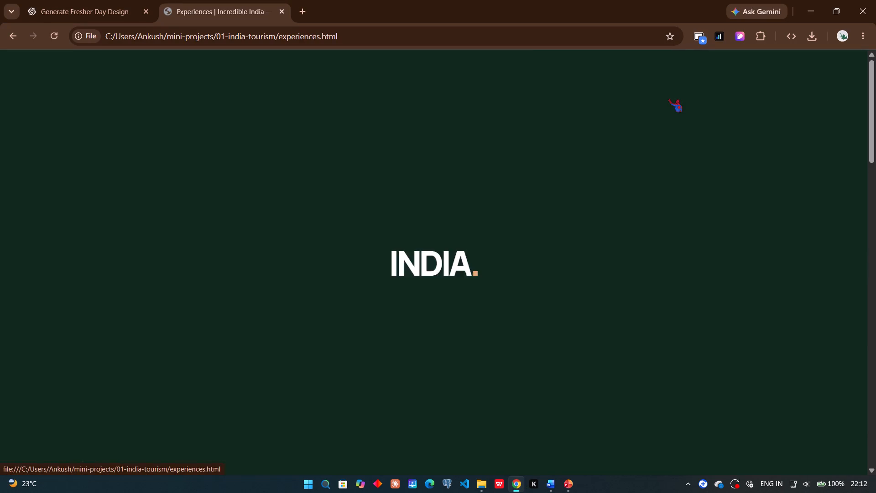
pyautogui.keyDown('ctrl'); pyautogui.scroll(2, 627, 288); pyautogui.keyUp('ctrl')
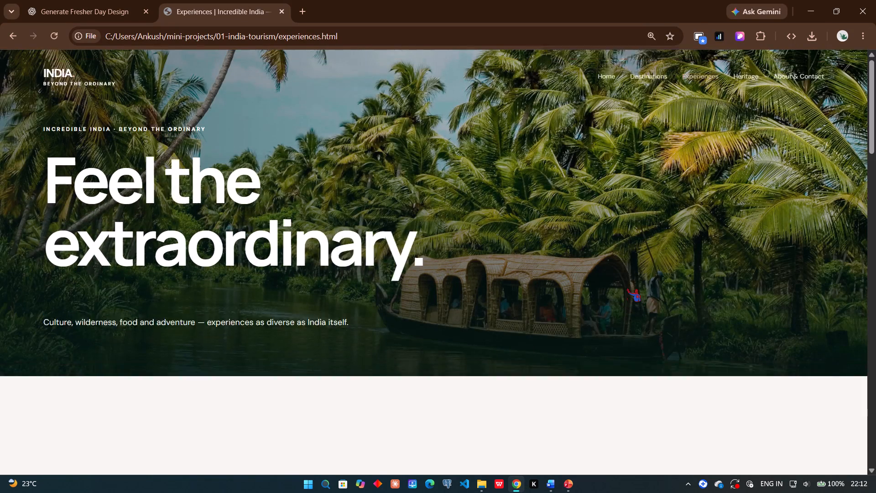
pyautogui.keyDown('ctrl'); pyautogui.scroll(1, 627, 288); pyautogui.keyUp('ctrl')
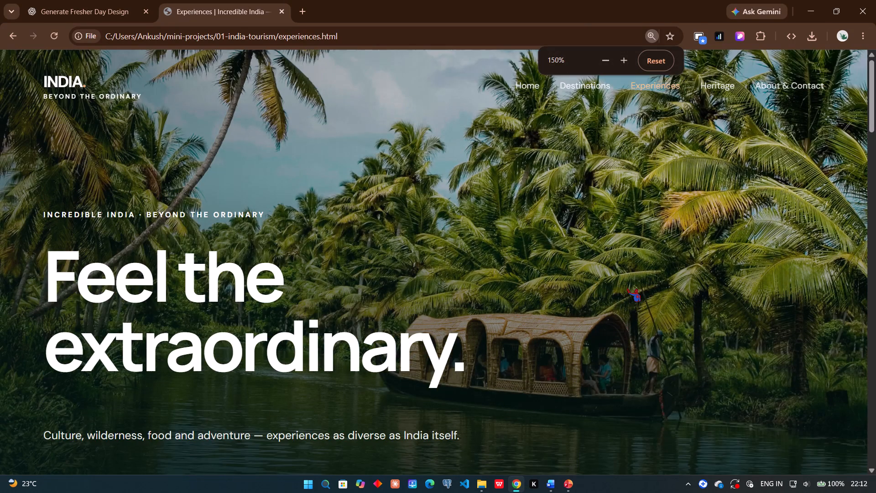
pyautogui.keyDown('ctrl'); pyautogui.scroll(-6, 627, 288); pyautogui.keyUp('ctrl')
pyautogui.scroll(-4, 627, 288)
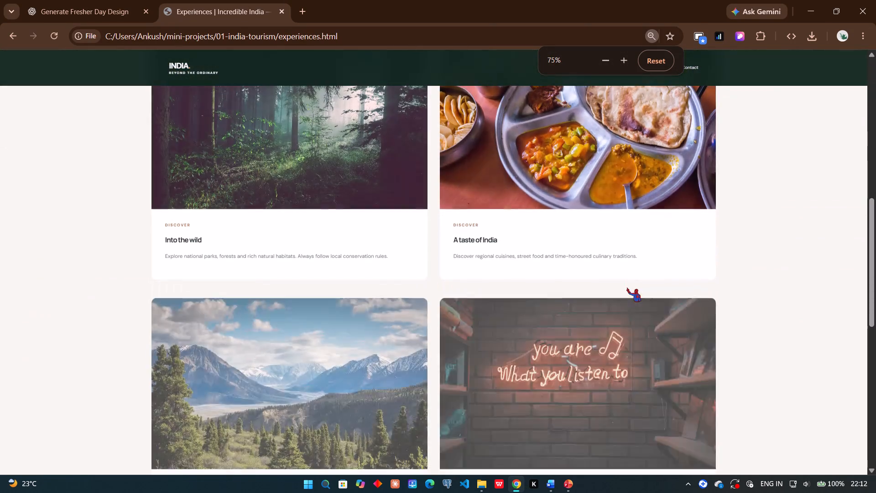
pyautogui.scroll(-7, 627, 288)
pyautogui.scroll(3, 627, 288)
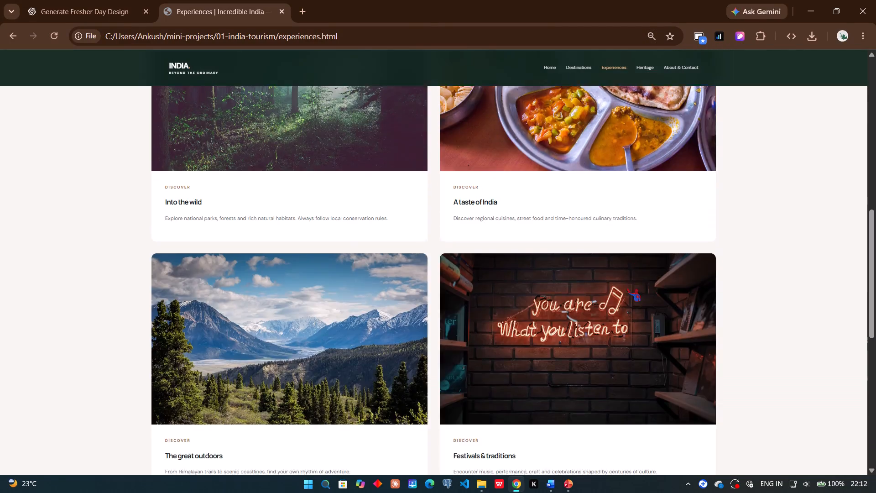
pyautogui.scroll(9, 627, 288)
pyautogui.keyDown('ctrl'); pyautogui.scroll(5, 627, 288); pyautogui.keyUp('ctrl')
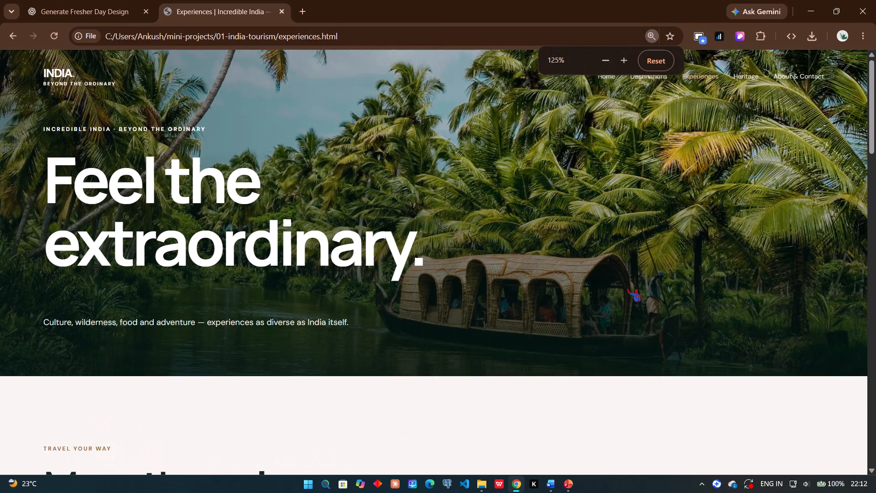
pyautogui.keyDown('ctrl'); pyautogui.scroll(1, 627, 288); pyautogui.keyUp('ctrl')
pyautogui.keyDown('ctrl'); pyautogui.scroll(-1, 627, 288); pyautogui.keyUp('ctrl')
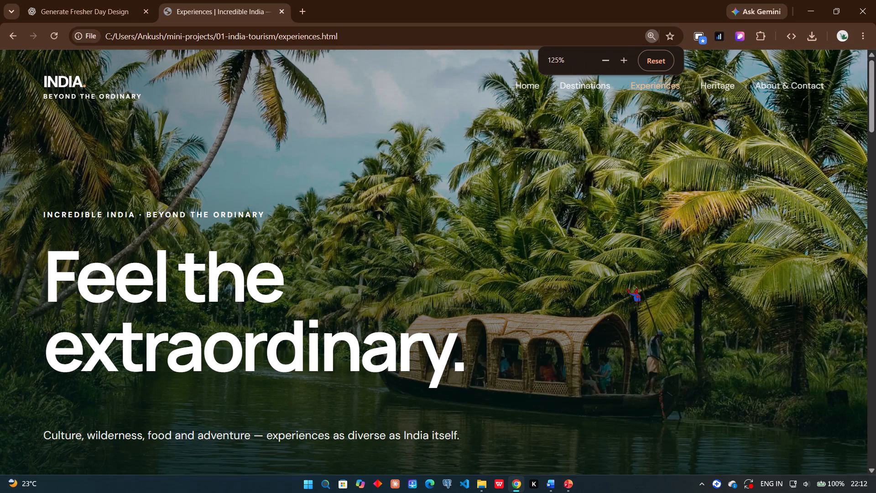
pyautogui.keyDown('ctrl'); pyautogui.scroll(-1, 628, 307); pyautogui.keyUp('ctrl')
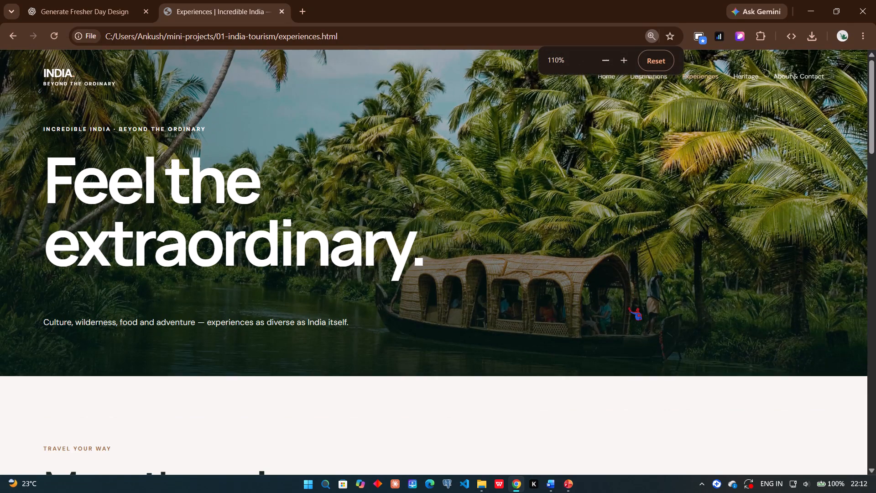
pyautogui.keyDown('ctrl'); pyautogui.scroll(-2, 628, 307); pyautogui.keyUp('ctrl')
pyautogui.keyDown('ctrl'); pyautogui.scroll(1, 628, 307); pyautogui.keyUp('ctrl')
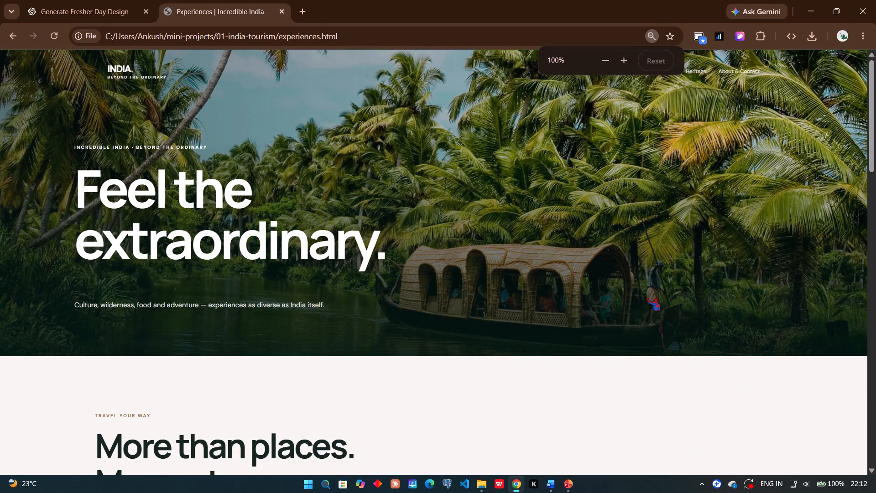
# Copy a capture of only the full-width "Feel the extraordinary." banner on the Experiences page.
pyautogui.press('Print')
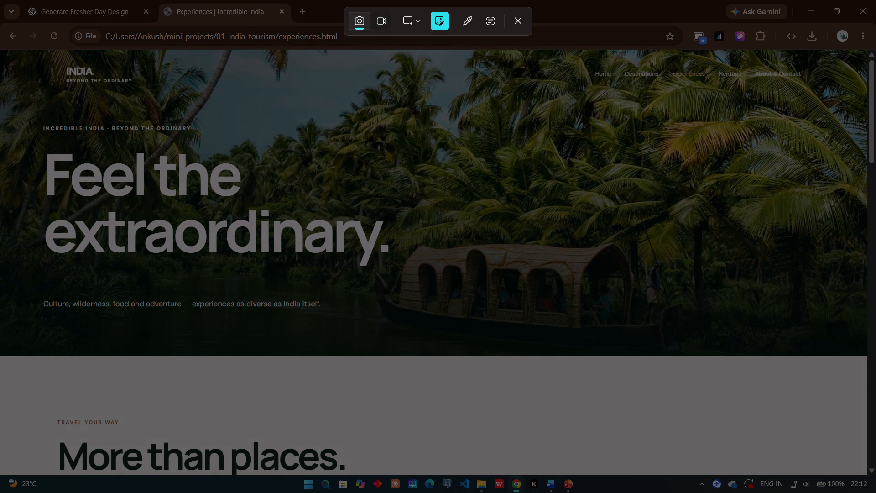
pyautogui.moveTo(0, 48); pyautogui.dragTo(822, 376)
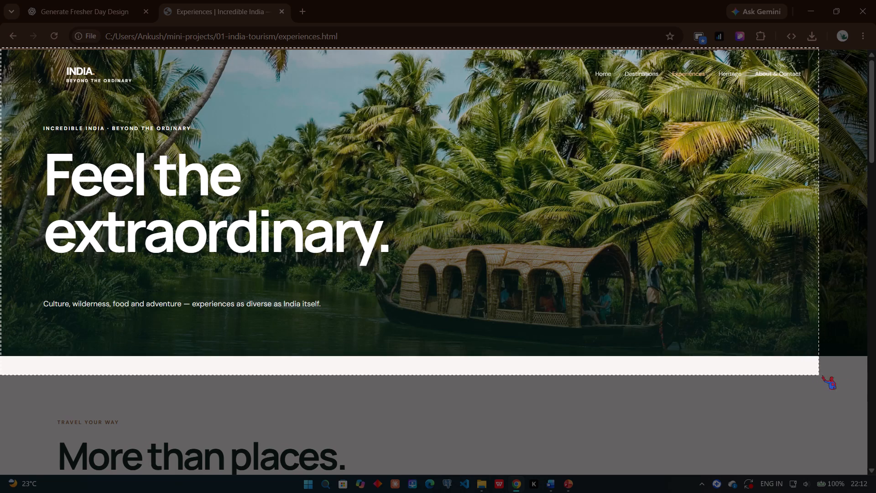
pyautogui.moveTo(822, 376); pyautogui.dragTo(865, 357)
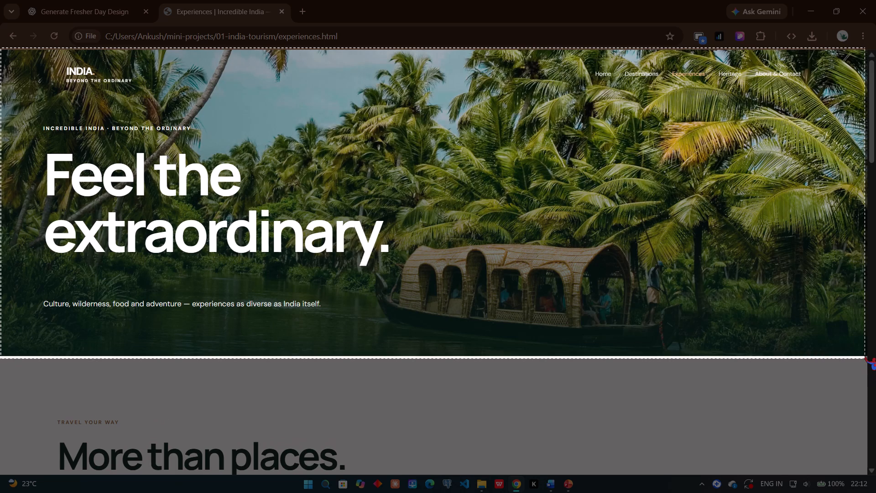
pyautogui.moveTo(865, 357); pyautogui.dragTo(865, 356)
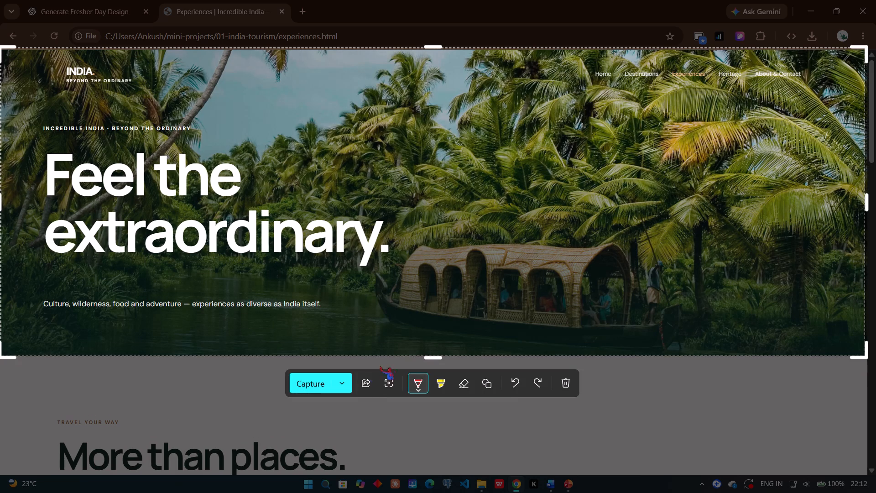
pyautogui.click(344, 384)
pyautogui.click(310, 460)
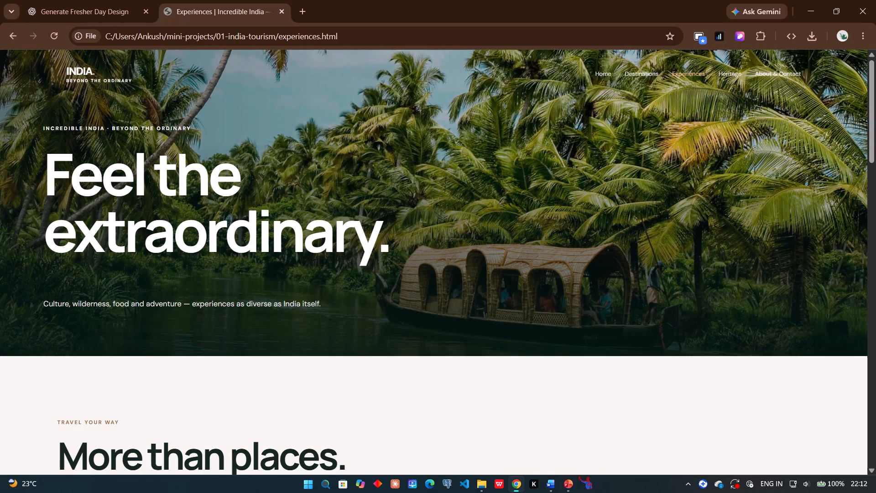
# Return to Word and paste the Experiences banner capture at the top of page 12.
pyautogui.click(554, 488)
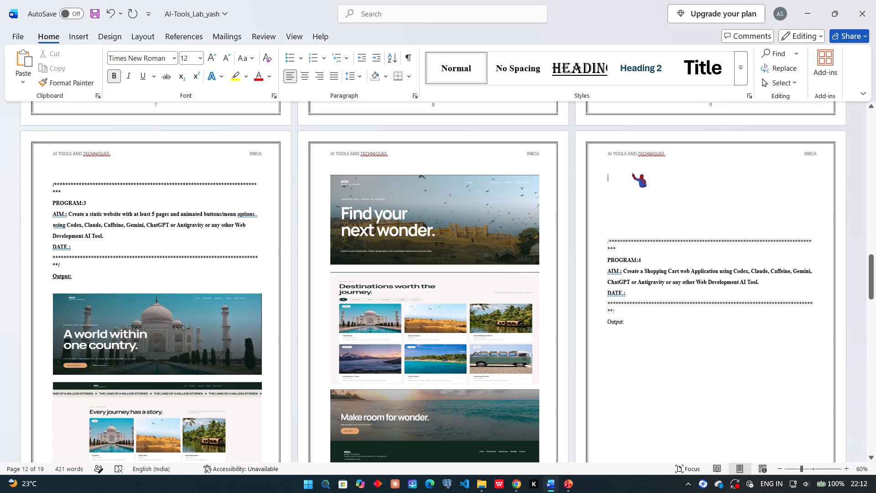
pyautogui.hotkey('ctrl', 'v')
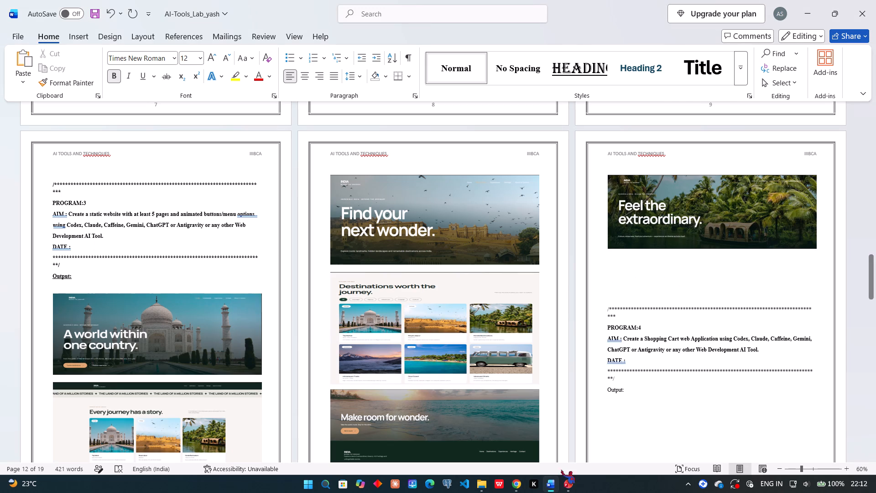
# Switch to Chrome and copy a capture of the Experiences page's "More than places. Moments." section with its four cards at 33% zoom.
pyautogui.click(513, 486)
pyautogui.scroll(-4, 536, 372)
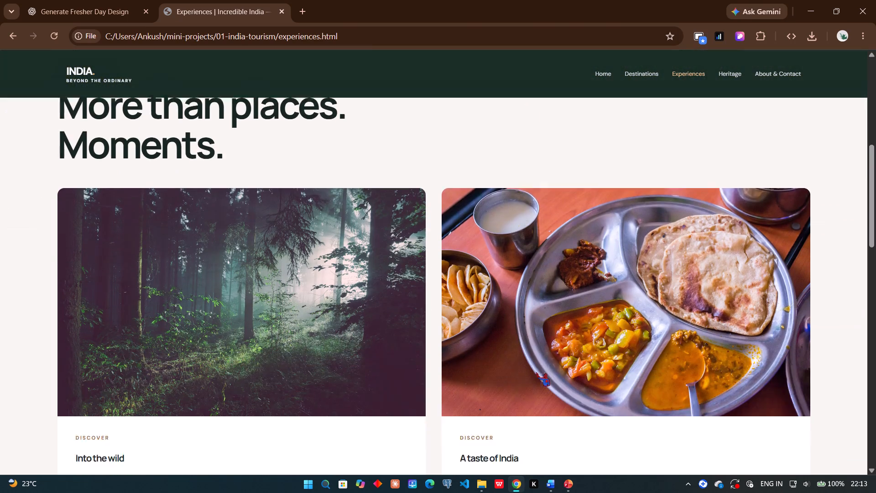
pyautogui.keyDown('ctrl'); pyautogui.scroll(-6, 536, 372); pyautogui.keyUp('ctrl')
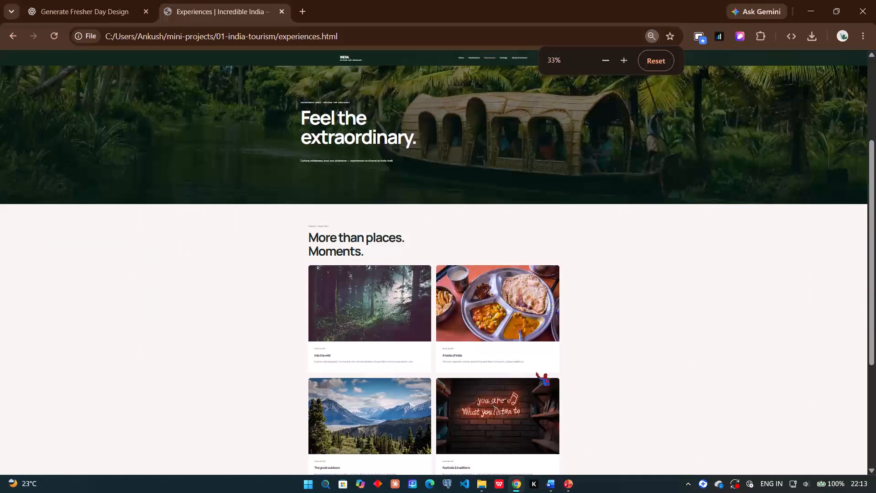
pyautogui.scroll(-1, 536, 372)
pyautogui.press('Print')
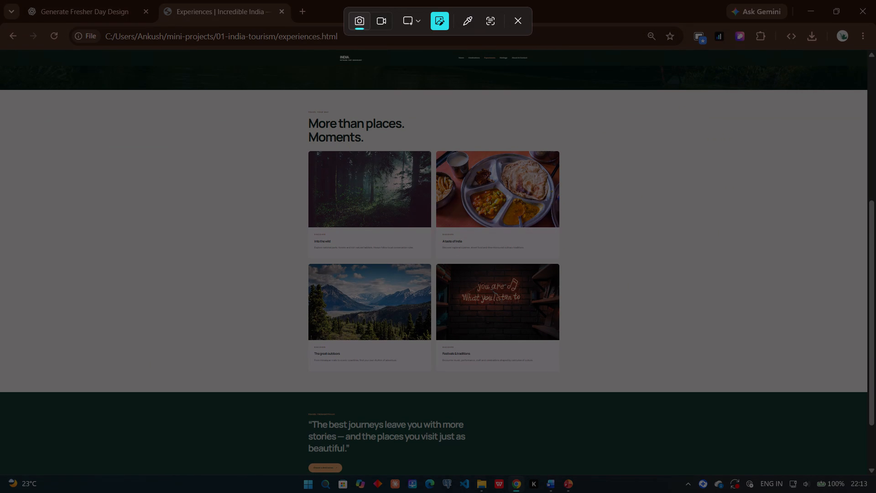
pyautogui.moveTo(291, 98); pyautogui.dragTo(569, 399)
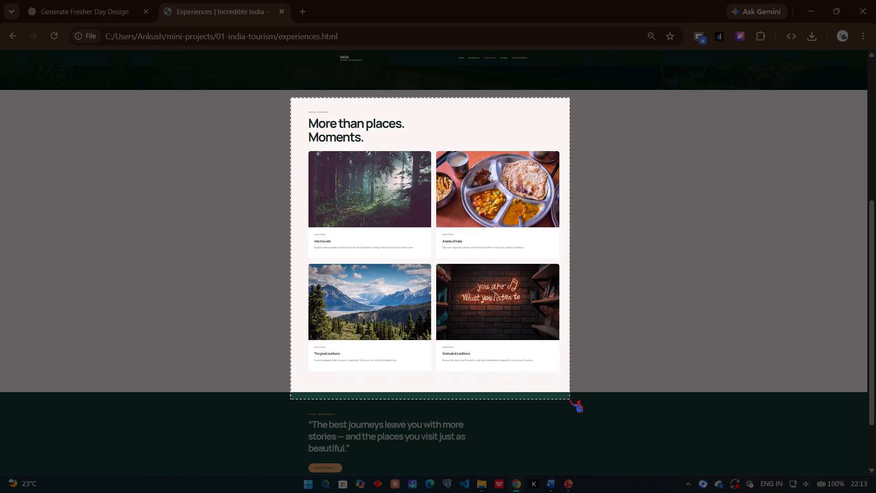
pyautogui.moveTo(569, 399); pyautogui.dragTo(573, 386)
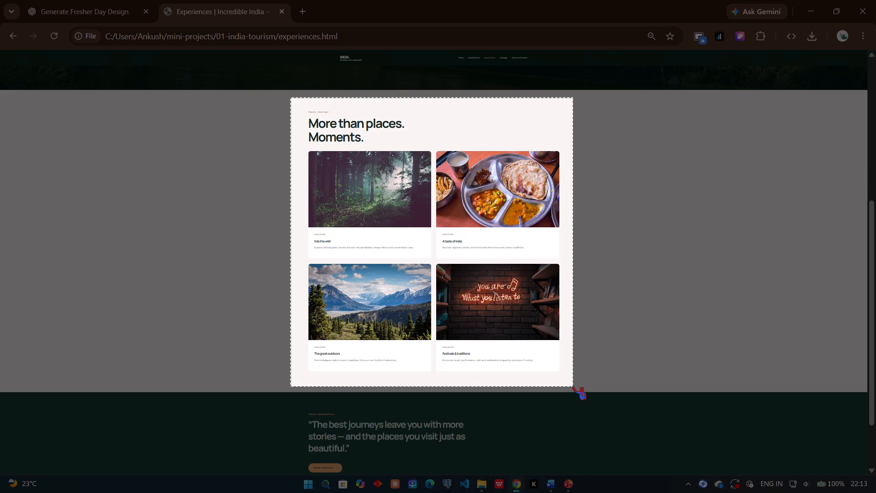
pyautogui.moveTo(573, 386); pyautogui.dragTo(576, 387)
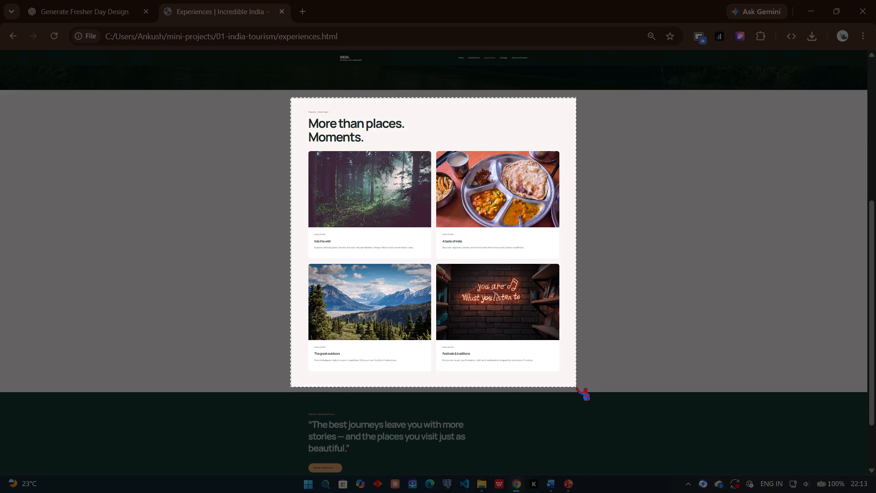
pyautogui.moveTo(576, 387); pyautogui.dragTo(579, 387)
pyautogui.click(350, 417)
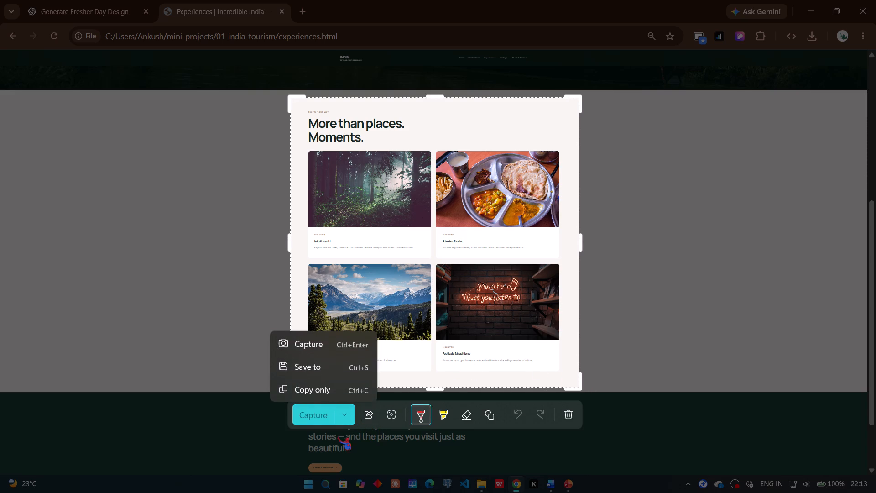
pyautogui.click(315, 391)
# Return to Word and paste the "More than places. Moments." capture below the "Feel the extraordinary." banner on page 12.
pyautogui.click(554, 489)
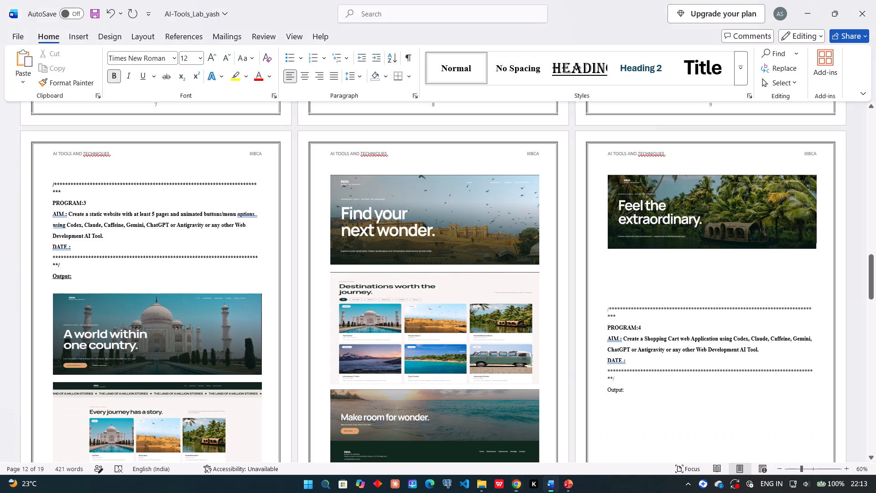
pyautogui.click(675, 263)
pyautogui.hotkey('ctrl', 'v')
# Stretch the "More than places. Moments." picture to the width of the banner above and reduce its height slightly.
pyautogui.click(729, 331)
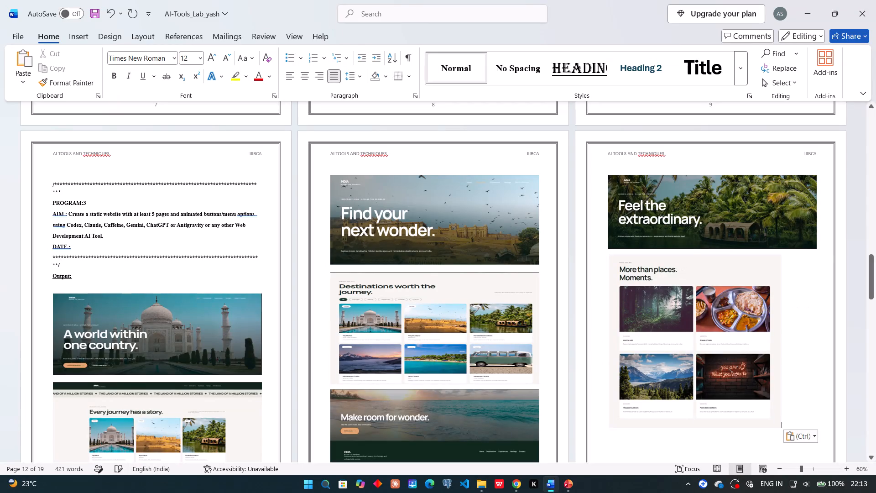
pyautogui.moveTo(782, 344); pyautogui.dragTo(783, 343)
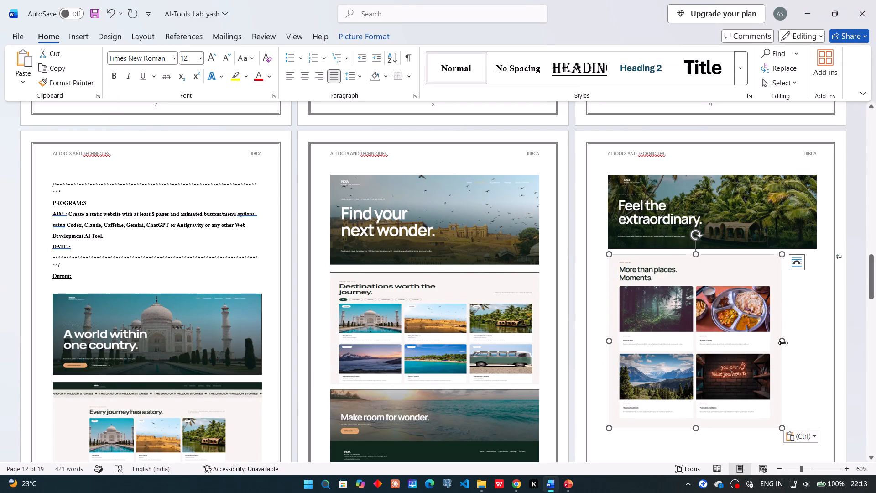
pyautogui.moveTo(783, 343); pyautogui.dragTo(817, 338)
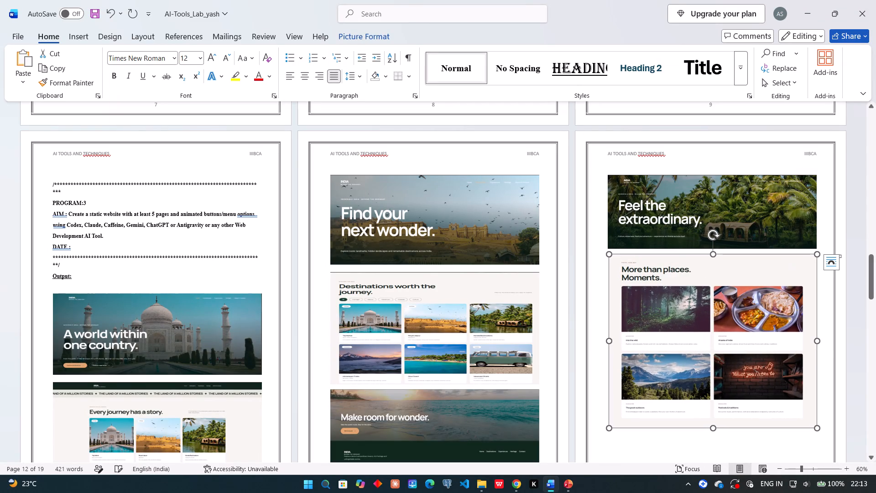
pyautogui.moveTo(712, 427); pyautogui.dragTo(720, 399)
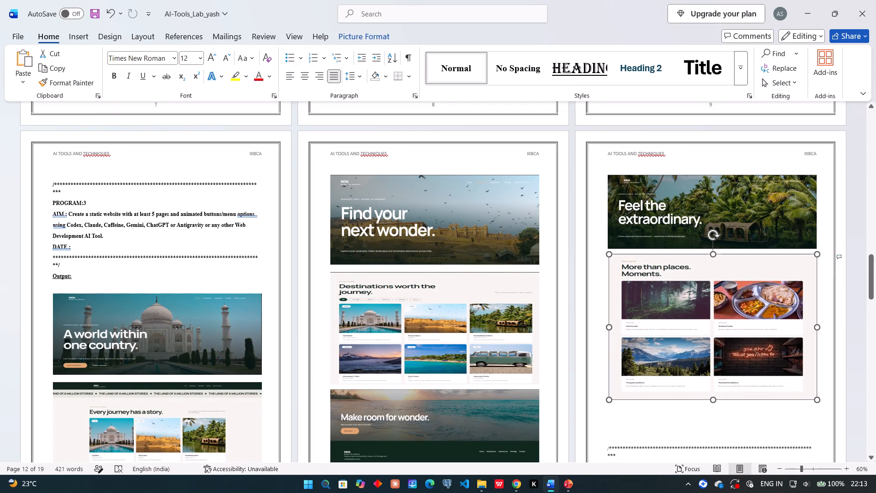
# Add a new line after the "More than places. Moments." picture.
pyautogui.scroll(-1, 765, 400)
pyautogui.click(822, 366)
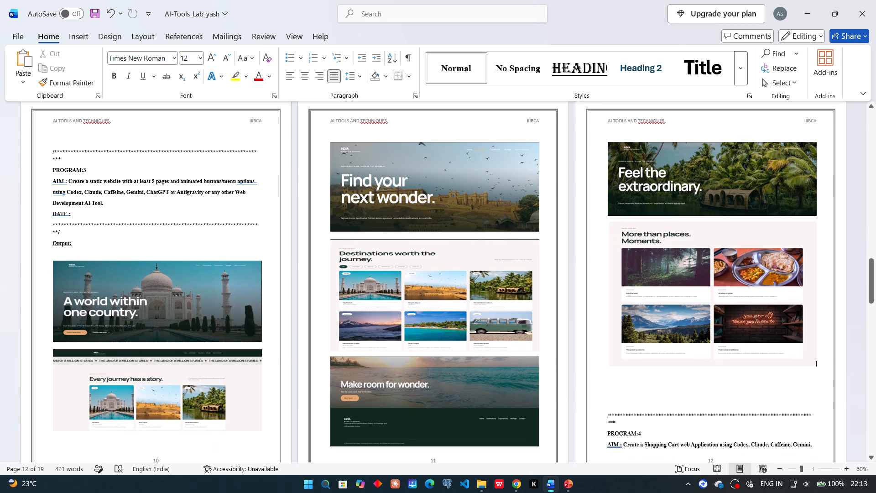
pyautogui.press('Return')
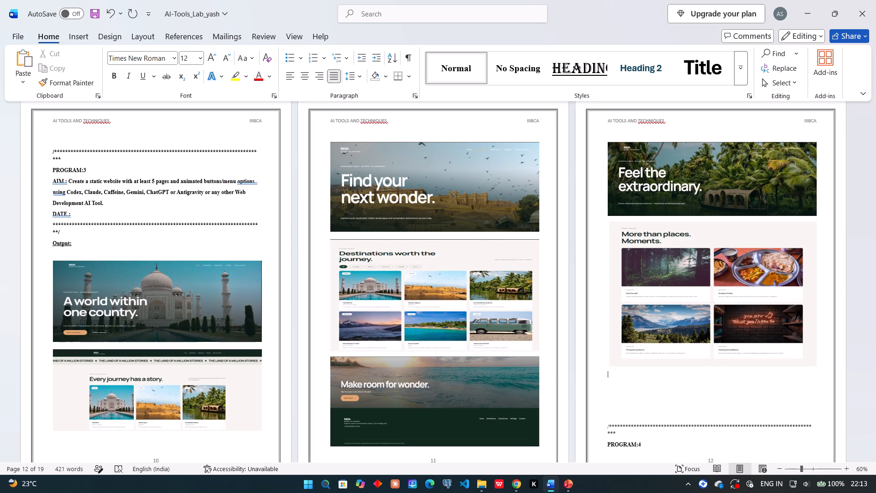
# Switch to Chrome and copy a capture of the Experiences page's "The best journeys" quote section together with the footer at 80% zoom.
pyautogui.click(519, 480)
pyautogui.scroll(-2, 435, 258)
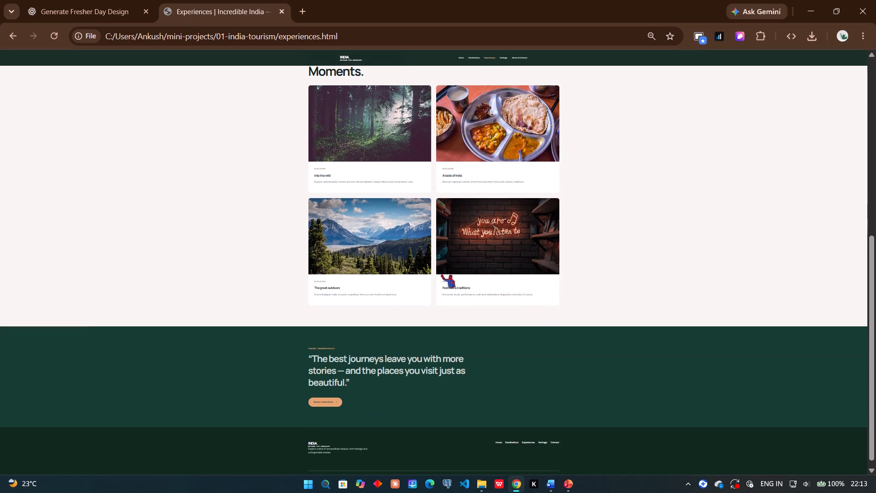
pyautogui.scroll(-1, 441, 274)
pyautogui.keyDown('ctrl'); pyautogui.scroll(6, 456, 295); pyautogui.keyUp('ctrl')
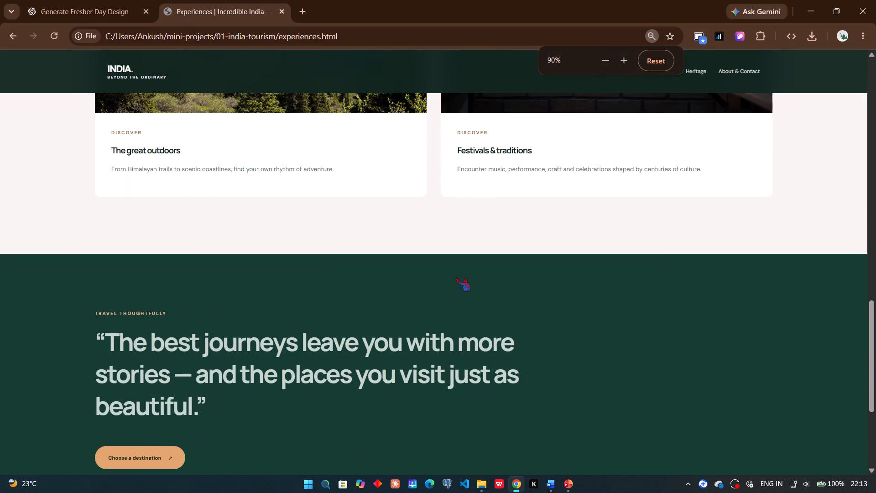
pyautogui.scroll(-2, 456, 278)
pyautogui.keyDown('ctrl'); pyautogui.scroll(-2, 456, 278); pyautogui.keyUp('ctrl')
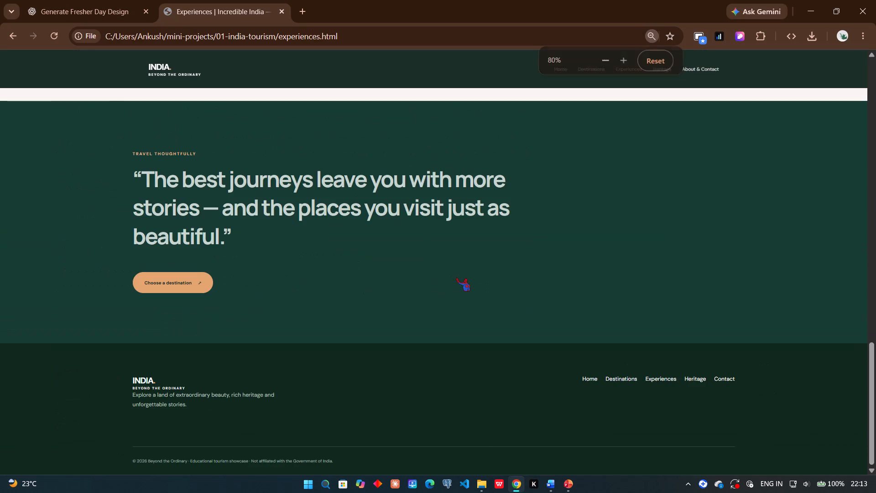
pyautogui.scroll(1, 456, 278)
pyautogui.scroll(-2, 456, 278)
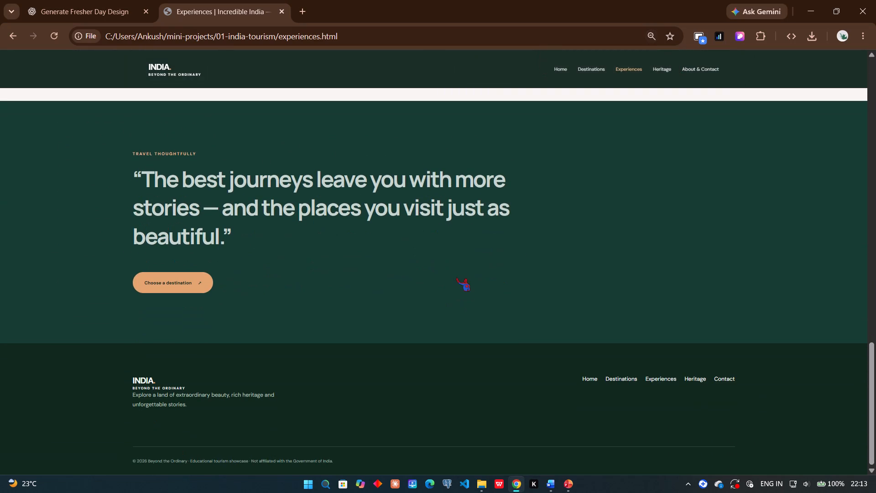
pyautogui.press('Print')
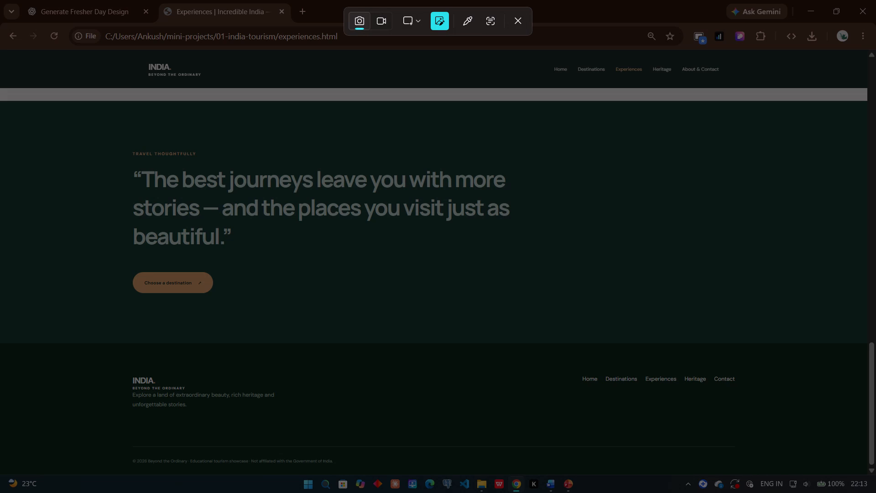
pyautogui.moveTo(107, 101); pyautogui.dragTo(776, 477)
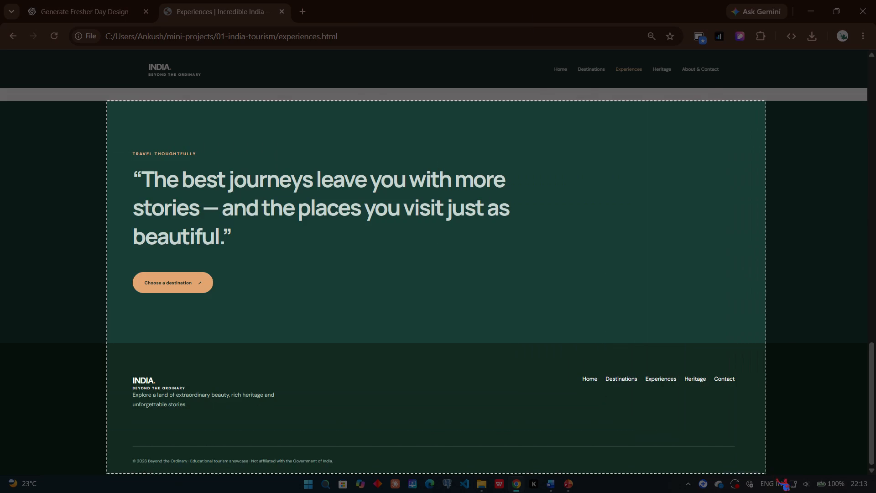
pyautogui.moveTo(776, 477); pyautogui.dragTo(808, 472)
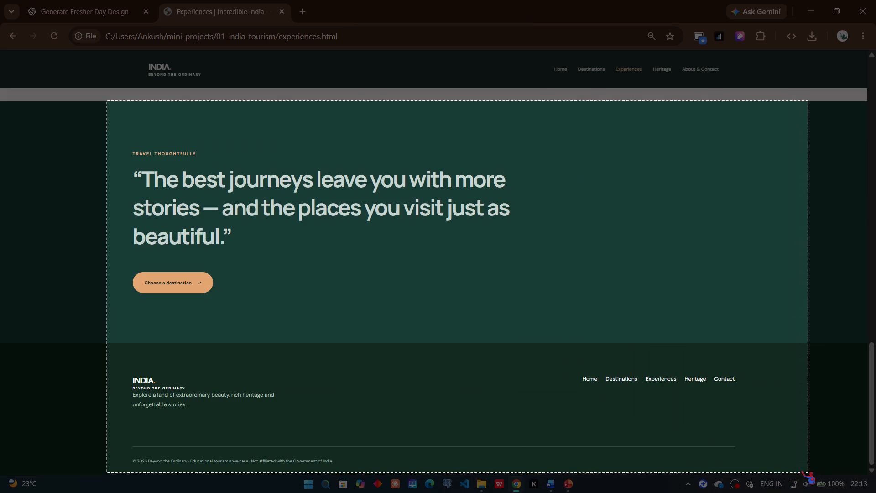
pyautogui.click(365, 80)
pyautogui.click(343, 142)
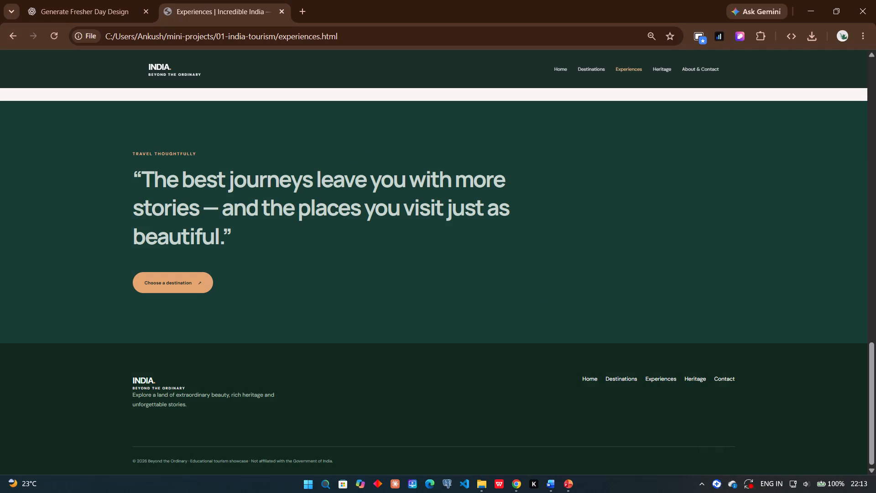
# Return to Word, paste the quote and footer capture, and reduce its height so it fits at the bottom of page 12.
pyautogui.click(556, 481)
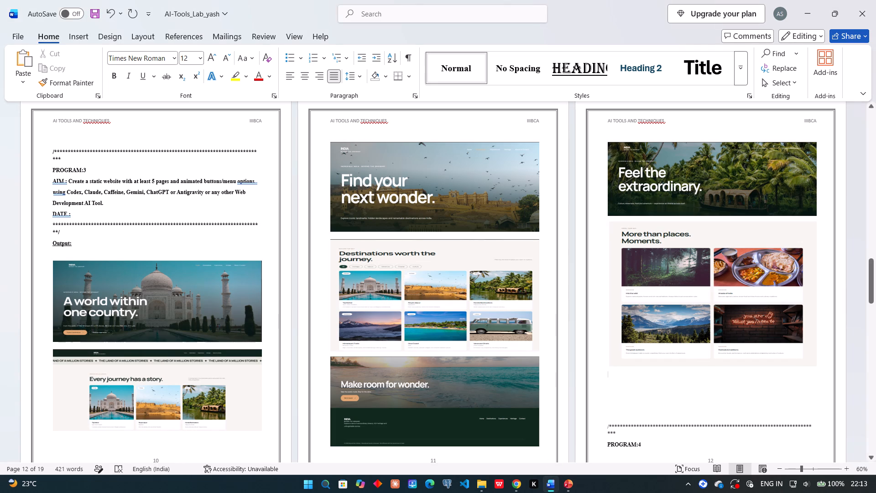
pyautogui.hotkey('ctrl', 'v')
pyautogui.click(162, 370)
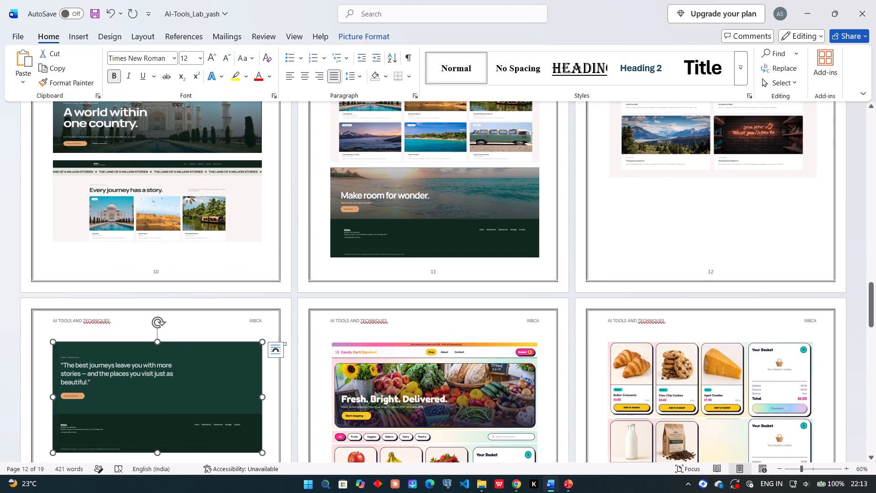
pyautogui.moveTo(159, 453); pyautogui.dragTo(165, 414)
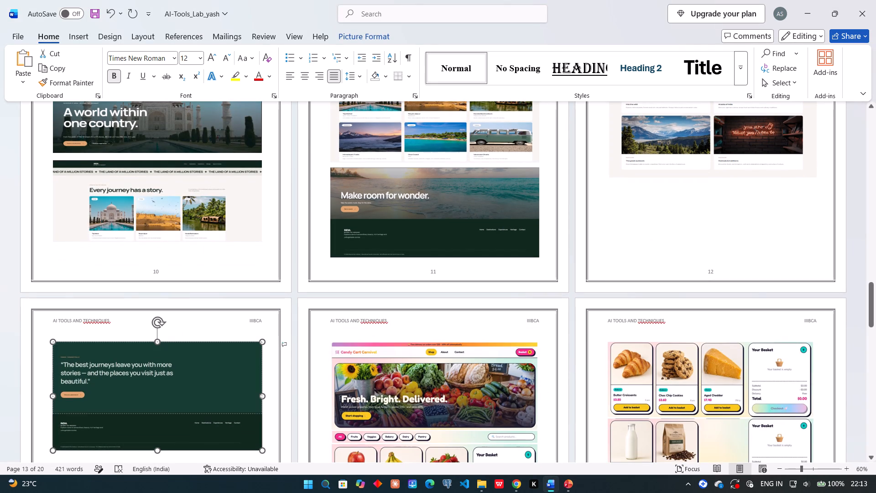
pyautogui.moveTo(165, 414); pyautogui.dragTo(165, 406)
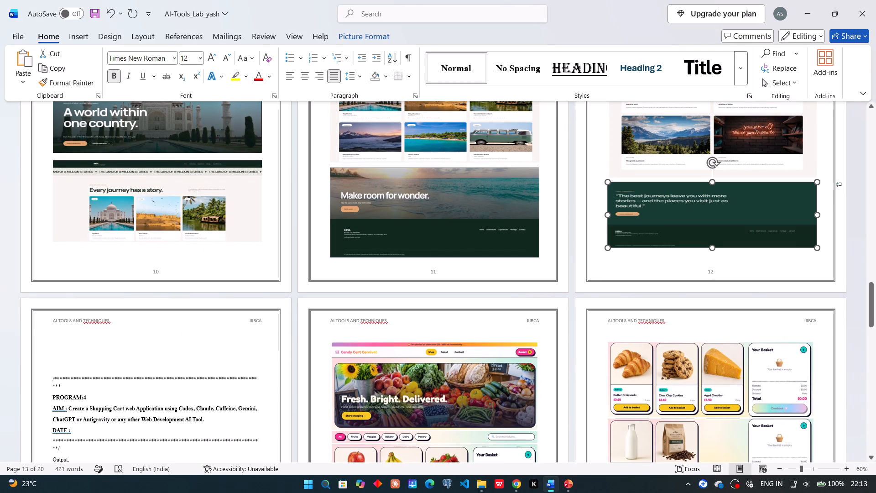
pyautogui.click(745, 199)
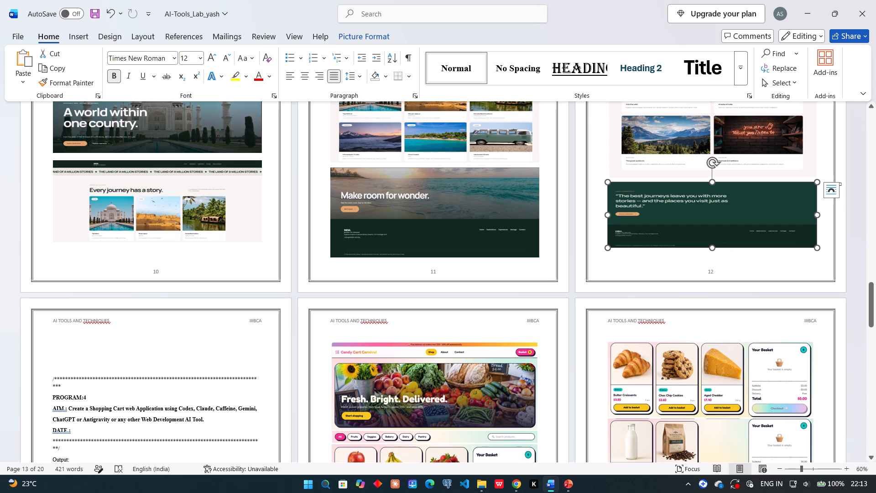
# Add one new line after the quote and footer picture, keeping the cursor at the bottom of page 12.
pyautogui.scroll(4, 769, 241)
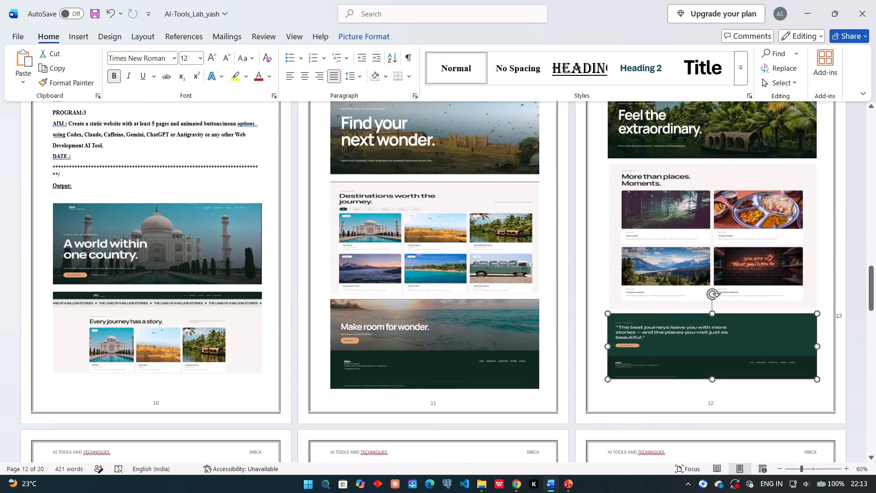
pyautogui.scroll(2, 769, 241)
pyautogui.scroll(-7, 769, 241)
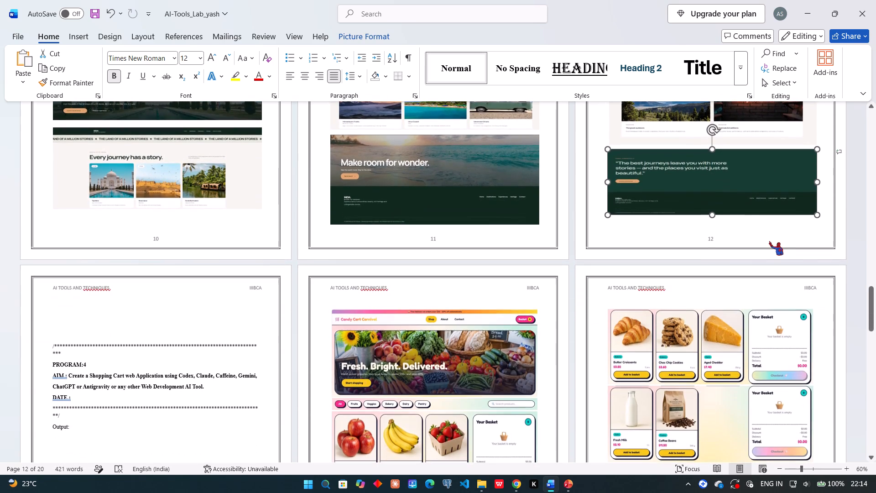
pyautogui.click(829, 209)
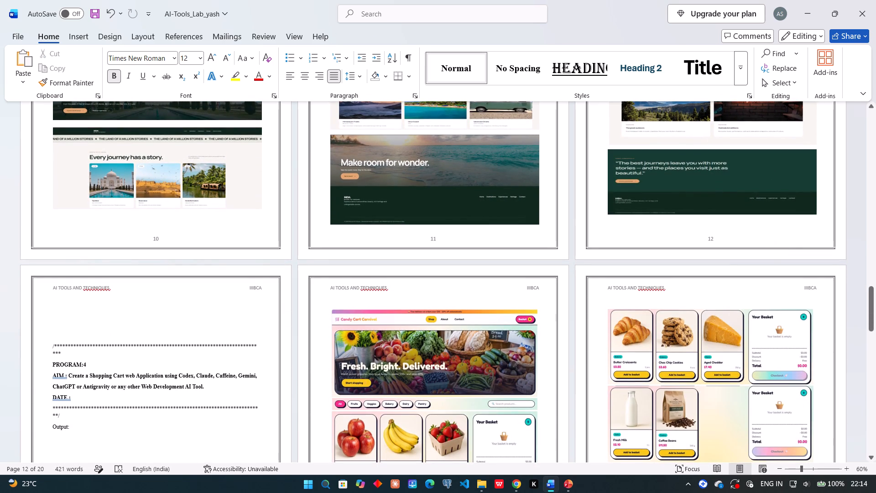
pyautogui.press('Return')
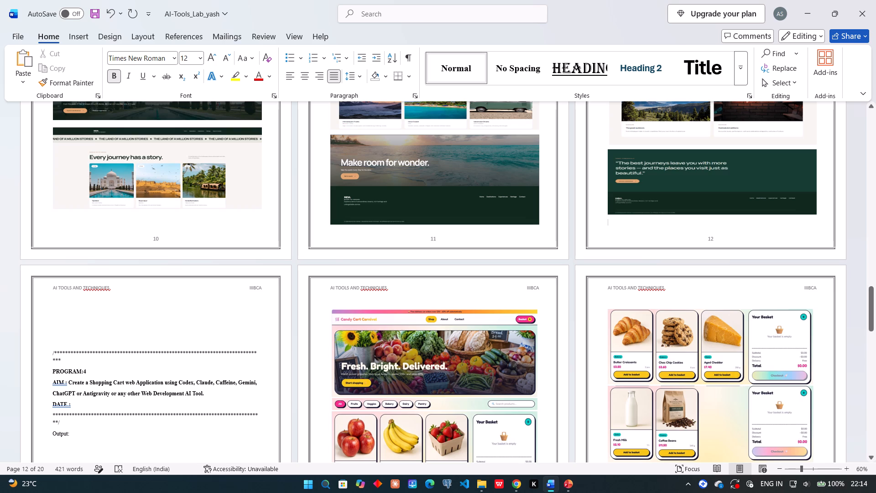
pyautogui.press('Return')
pyautogui.press('BackSpace')
# Switch to Chrome, open the Heritage page, and copy a capture of its "A living legacy." hero banner at 100% zoom.
pyautogui.click(513, 482)
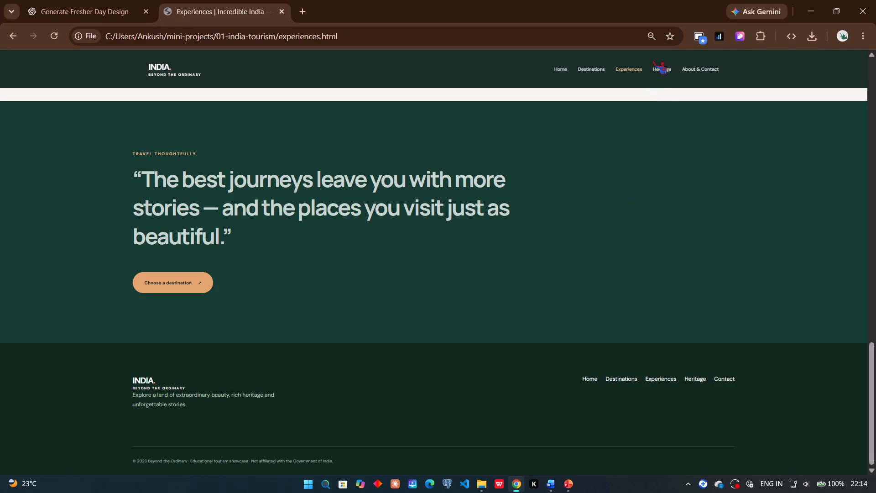
pyautogui.click(655, 73)
pyautogui.click(657, 70)
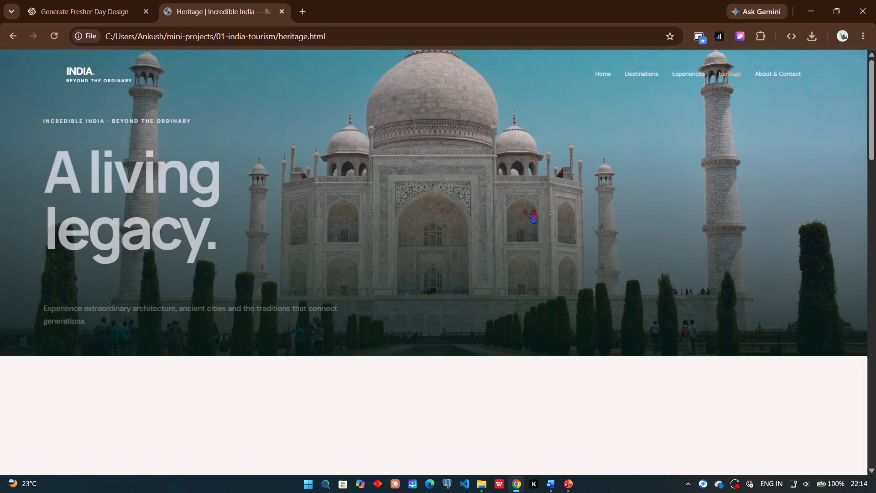
pyautogui.keyDown('ctrl'); pyautogui.scroll(2, 524, 210); pyautogui.keyUp('ctrl')
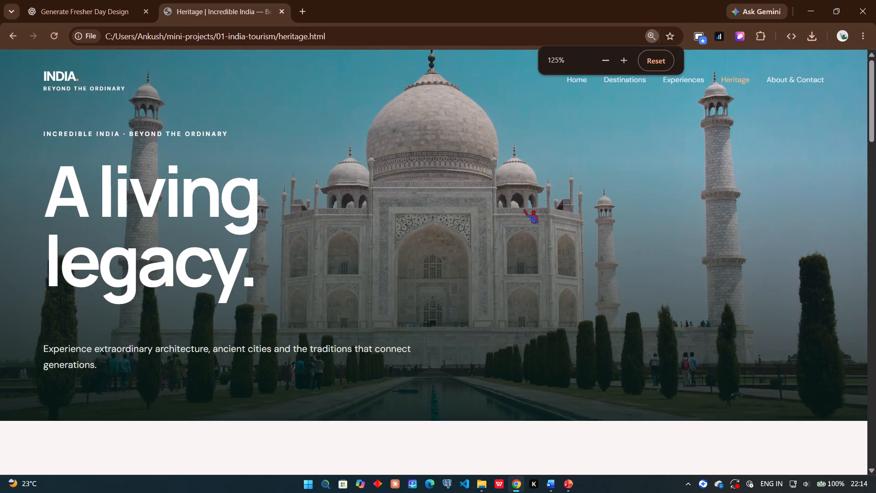
pyautogui.keyDown('ctrl'); pyautogui.scroll(-2, 524, 210); pyautogui.keyUp('ctrl')
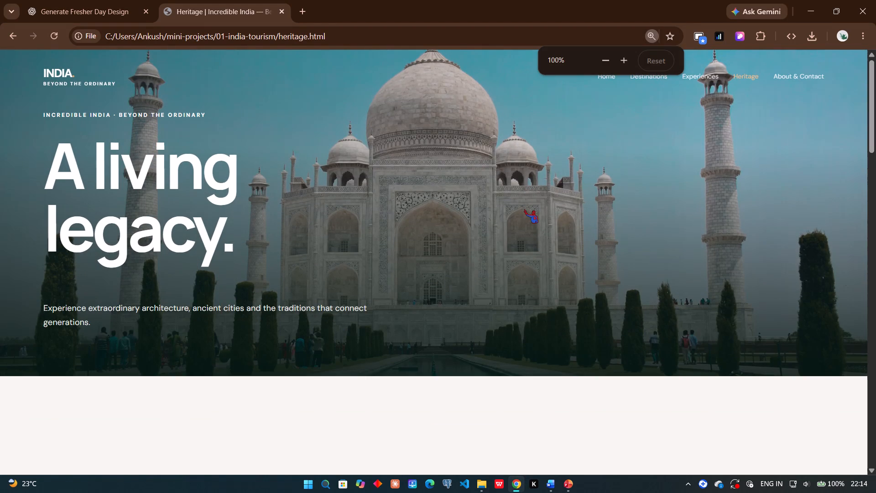
pyautogui.press('Print')
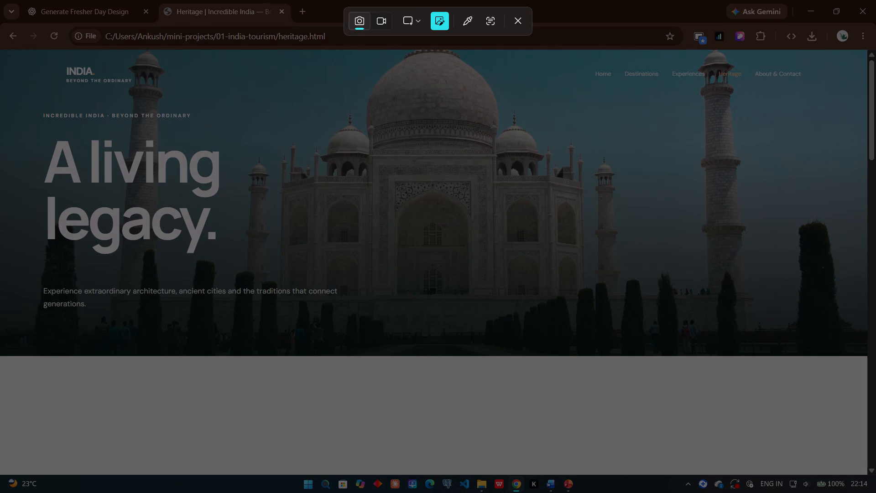
pyautogui.moveTo(0, 49); pyautogui.dragTo(866, 368)
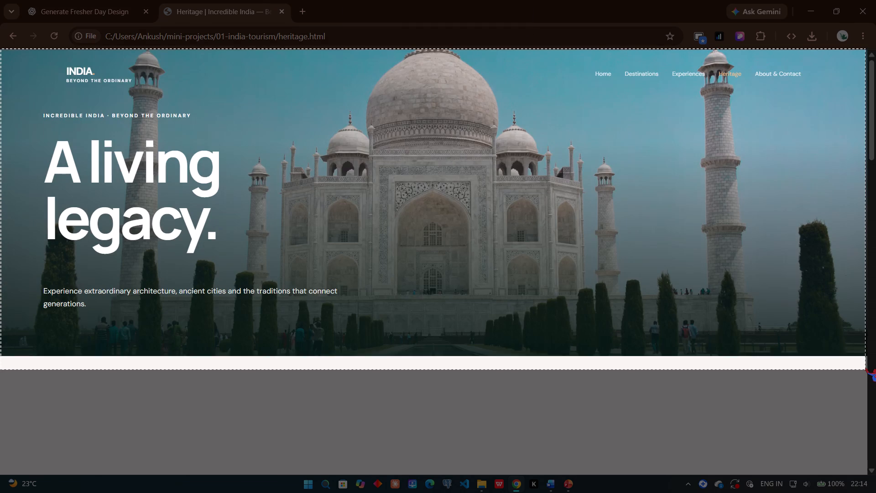
pyautogui.moveTo(866, 368); pyautogui.dragTo(866, 356)
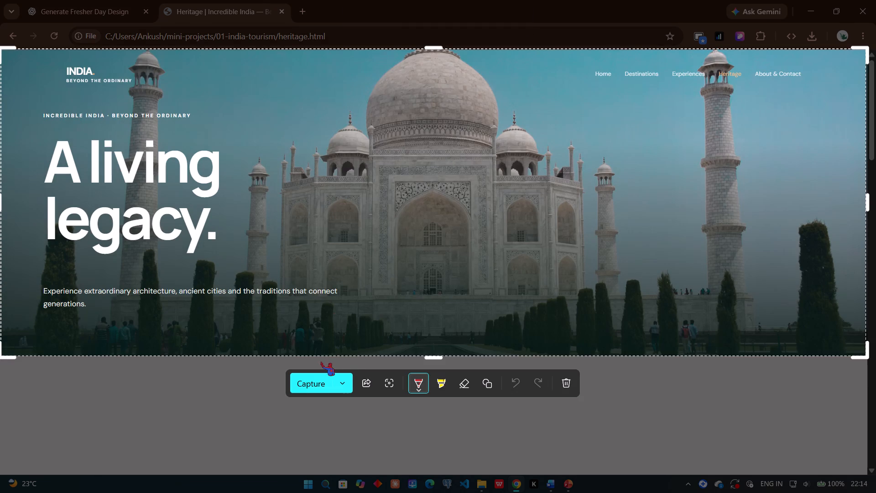
pyautogui.click(337, 379)
pyautogui.click(326, 449)
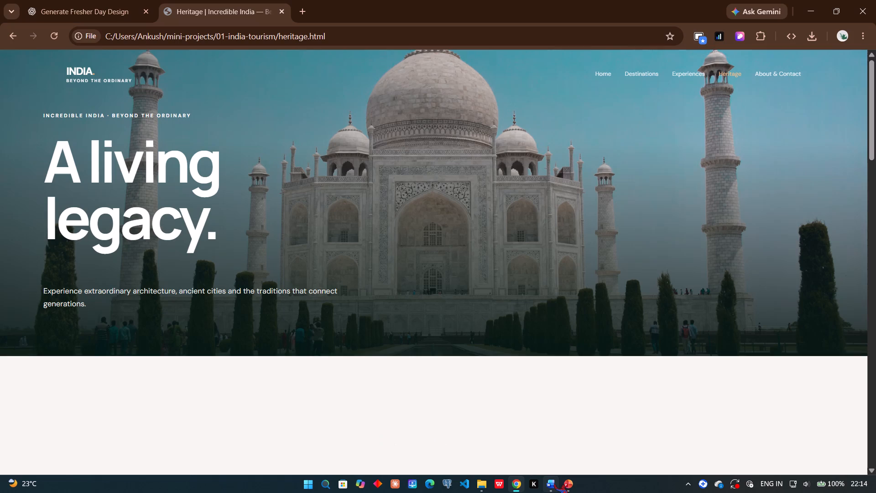
# Switch back to the Word lab document.
pyautogui.click(535, 484)
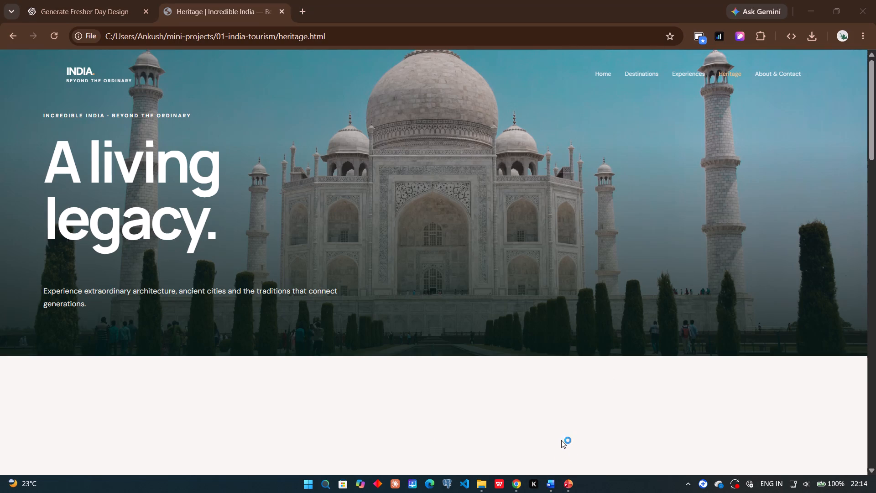
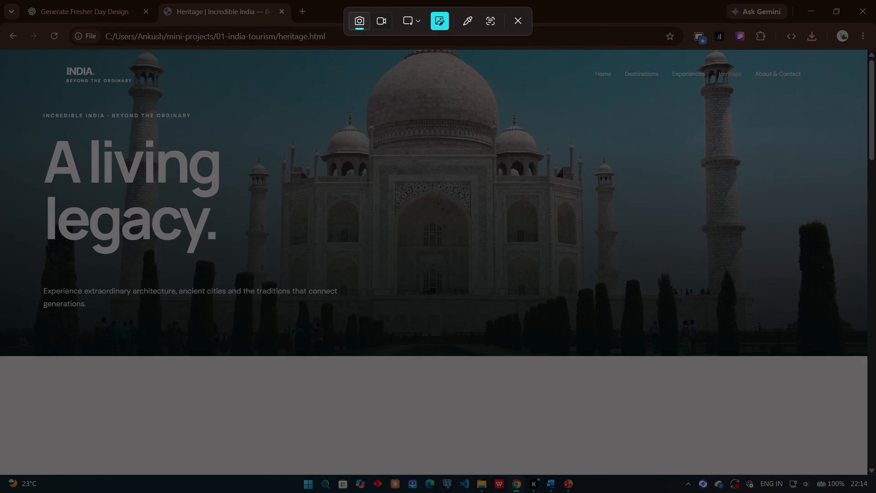
# Capture the full-width "A living legacy." hero banner of the Heritage page, down to its lower edge, and copy it only.
pyautogui.moveTo(0, 50); pyautogui.dragTo(117, 99)
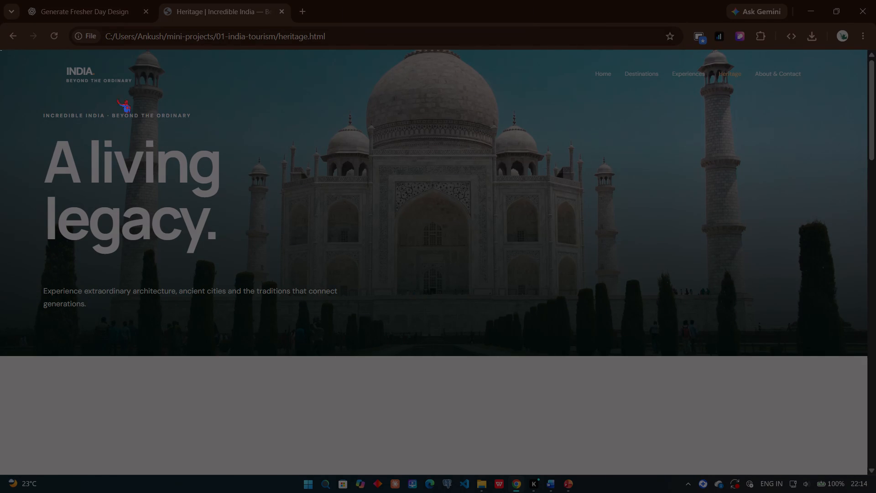
pyautogui.moveTo(117, 99); pyautogui.dragTo(867, 351)
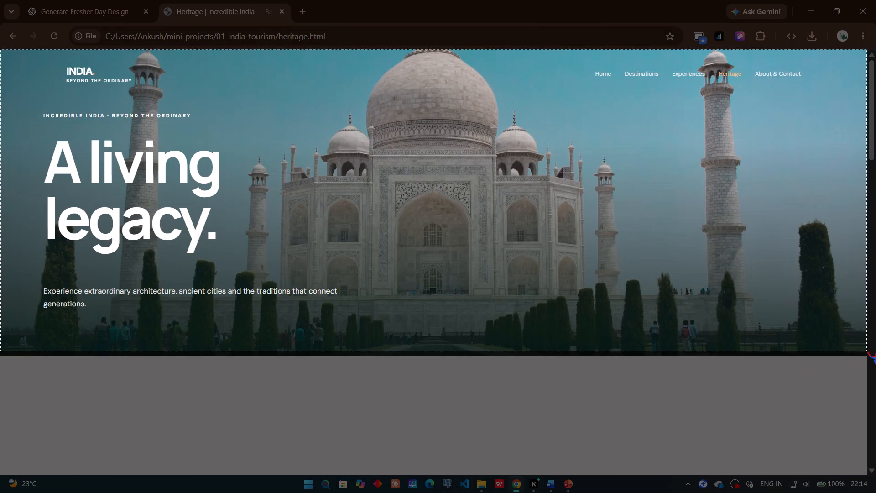
pyautogui.moveTo(867, 351); pyautogui.dragTo(867, 355)
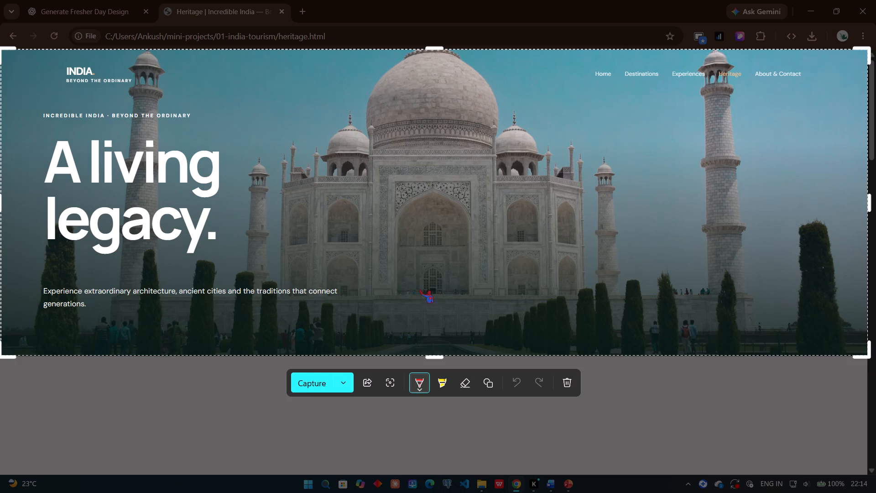
pyautogui.click(349, 391)
pyautogui.click(313, 451)
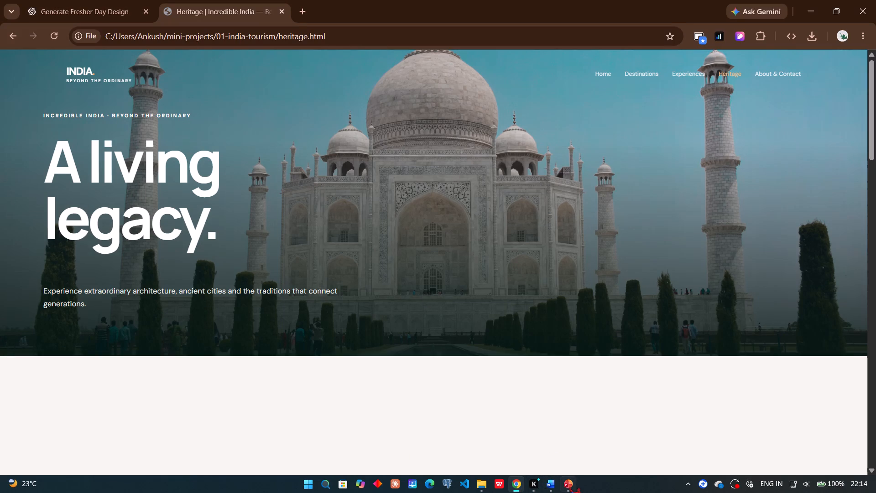
# Switch to Word, paste the hero banner capture at the top of page 13, above Program 4, and add a new line below it.
pyautogui.click(553, 488)
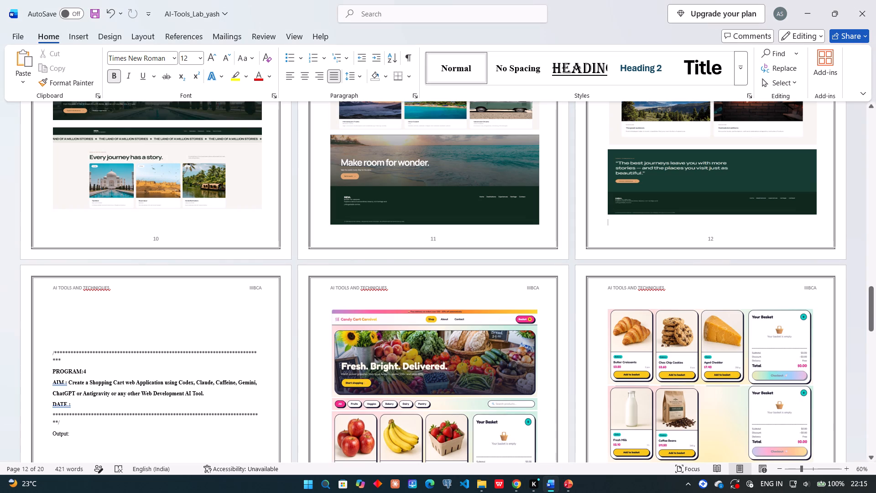
pyautogui.click(121, 311)
pyautogui.hotkey('ctrl', 'v')
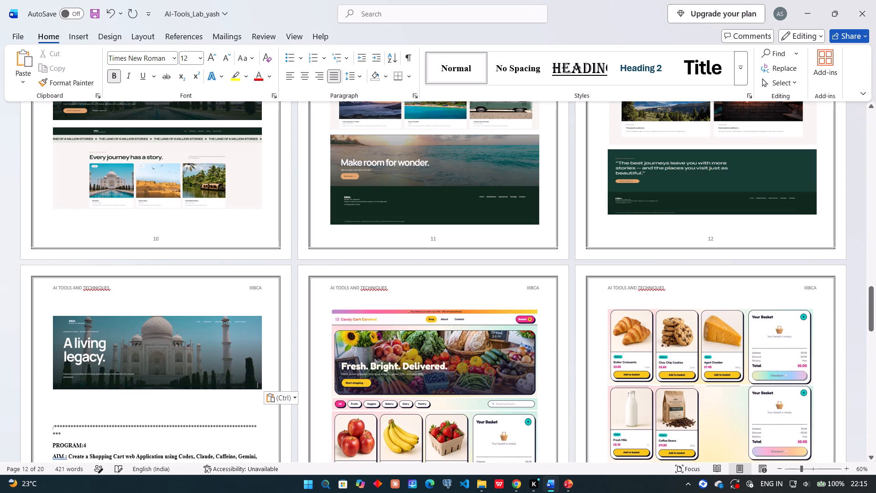
pyautogui.click(266, 380)
pyautogui.press('Return')
pyautogui.press('Return')
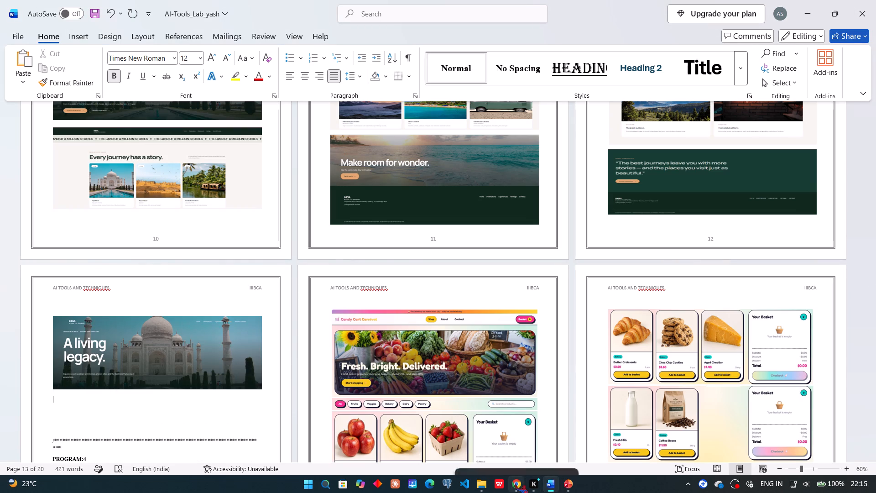
# Switch to Chrome and copy one capture of the Heritage page's "Built to outlast time." and "The past is still present." sections at 25% zoom.
pyautogui.click(515, 484)
pyautogui.scroll(-4, 471, 384)
pyautogui.scroll(2, 471, 384)
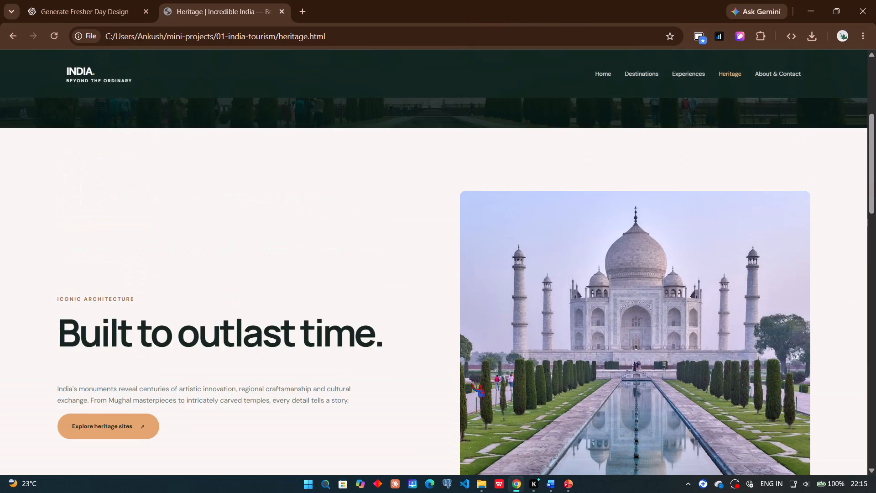
pyautogui.keyDown('ctrl'); pyautogui.scroll(-2, 471, 384); pyautogui.keyUp('ctrl')
pyautogui.scroll(-1, 471, 384)
pyautogui.scroll(1, 471, 384)
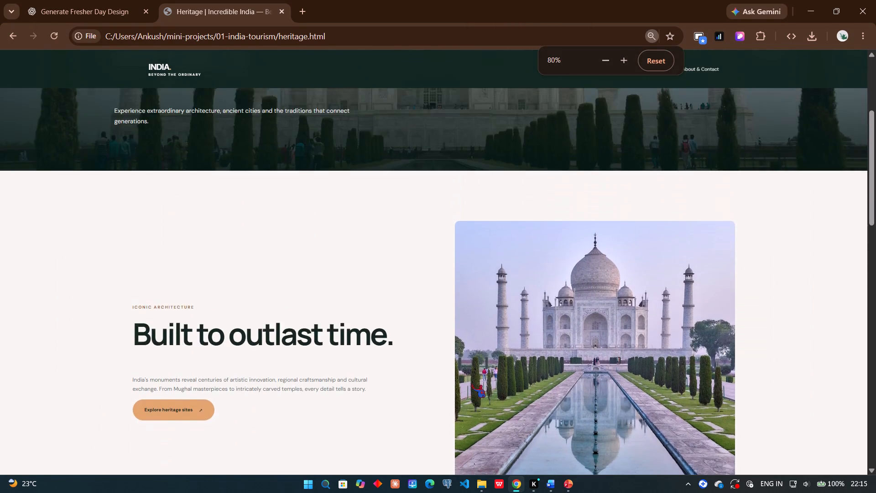
pyautogui.scroll(-9, 471, 384)
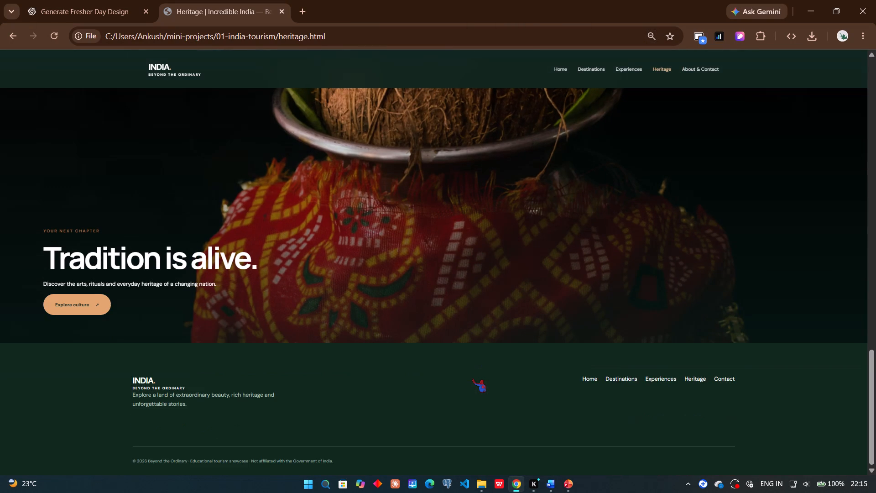
pyautogui.scroll(8, 472, 378)
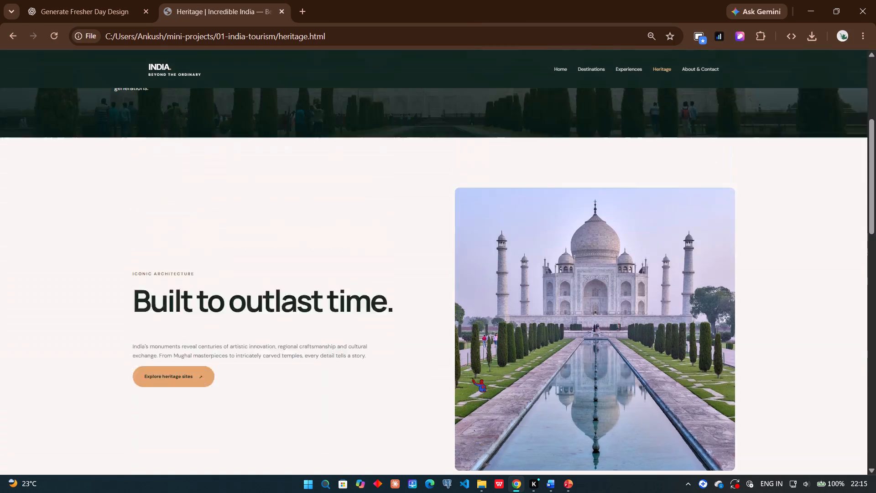
pyautogui.scroll(-2, 472, 378)
pyautogui.keyDown('ctrl'); pyautogui.scroll(-5, 472, 378); pyautogui.keyUp('ctrl')
pyautogui.scroll(-1, 472, 378)
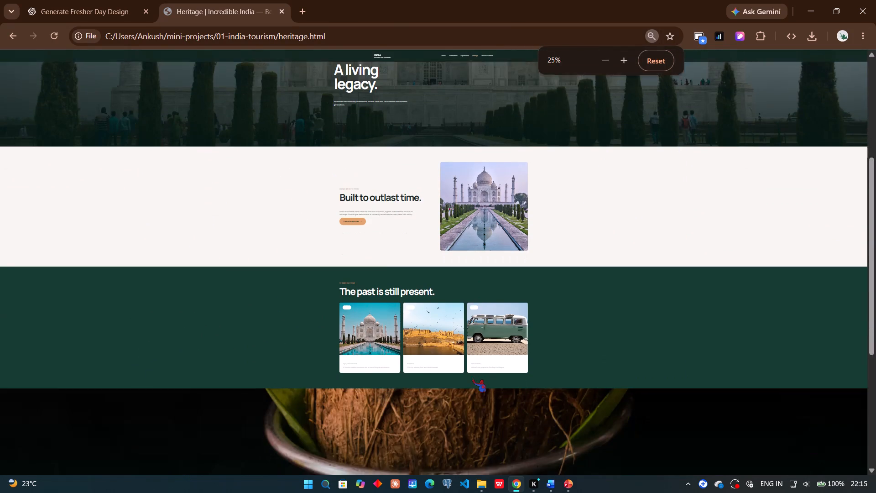
pyautogui.press('Print')
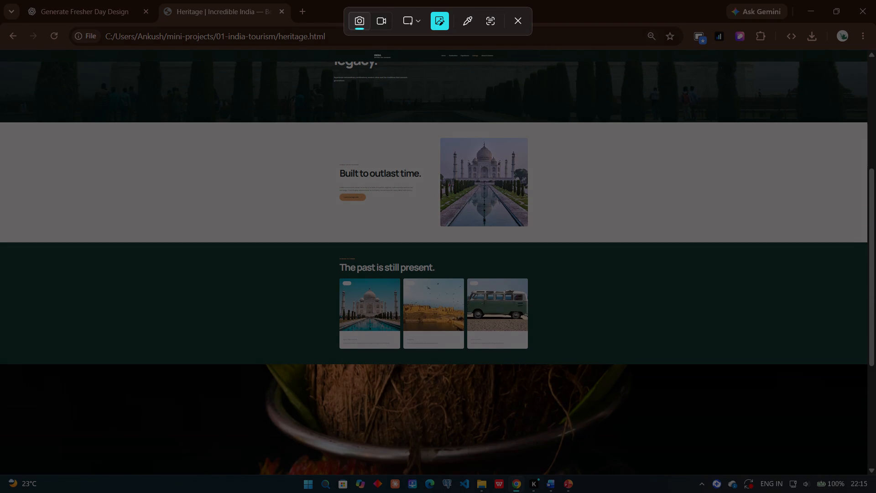
pyautogui.moveTo(328, 122); pyautogui.dragTo(546, 363)
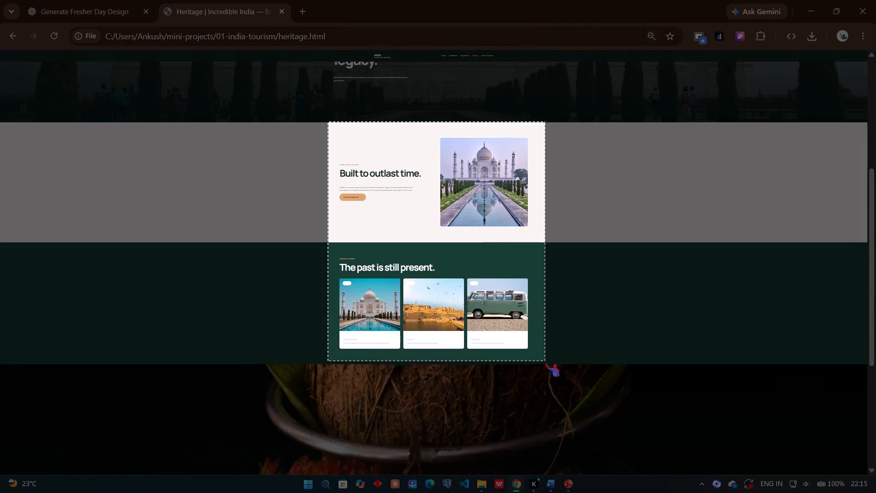
pyautogui.moveTo(546, 363); pyautogui.dragTo(539, 362)
pyautogui.click(341, 394)
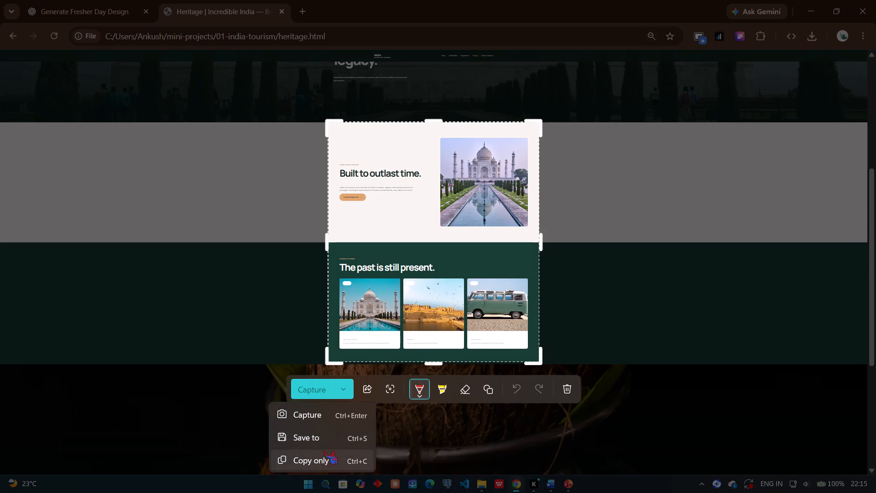
pyautogui.click(323, 451)
# Return to Word, paste the two-section capture below the hero banner, and resize it to about the text width with a reduced height.
pyautogui.click(548, 479)
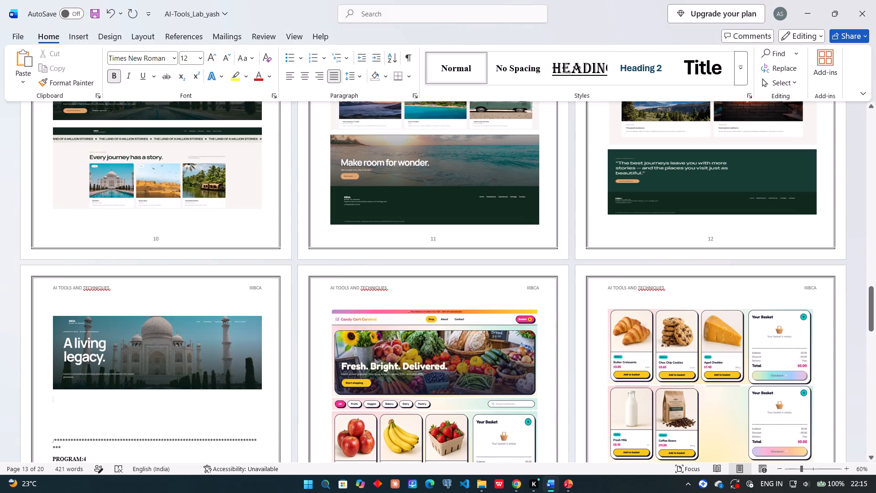
pyautogui.hotkey('ctrl', 'v')
pyautogui.scroll(-2, 153, 380)
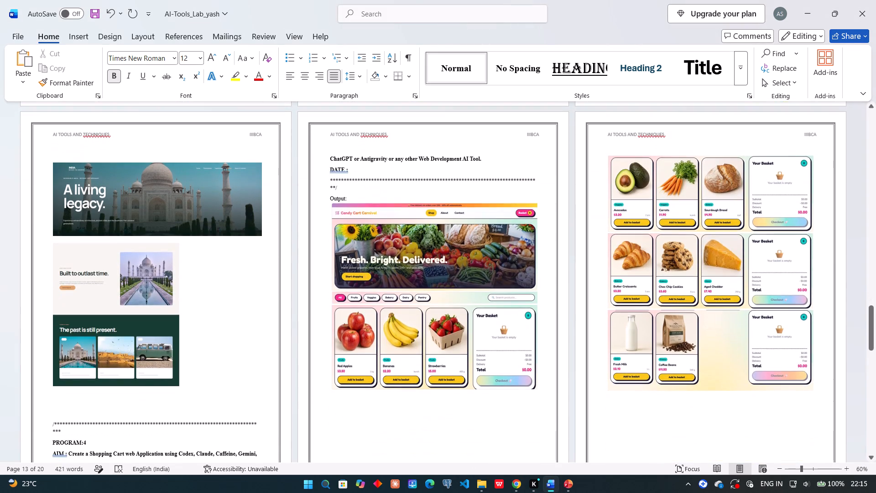
pyautogui.click(169, 324)
pyautogui.moveTo(178, 317); pyautogui.dragTo(183, 317)
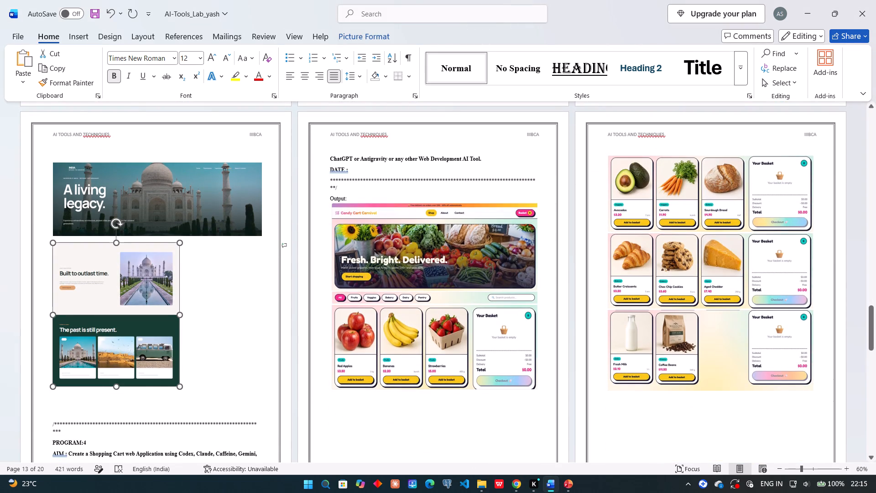
pyautogui.moveTo(183, 317); pyautogui.dragTo(260, 316)
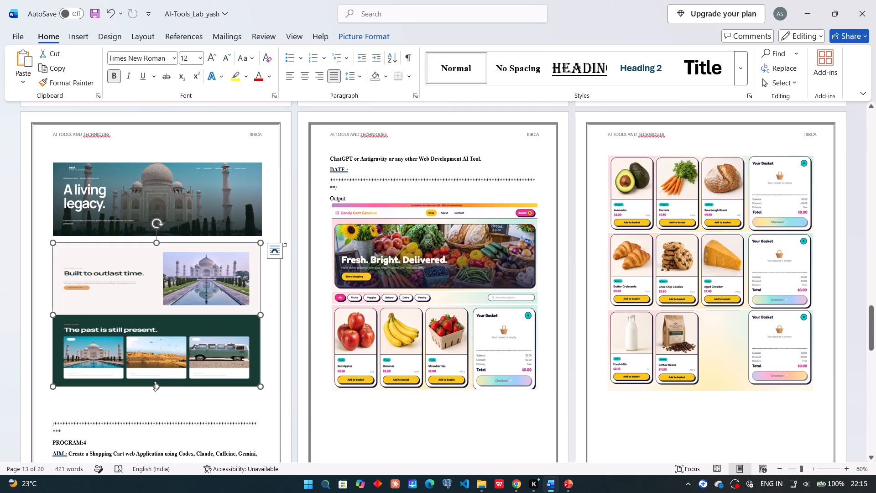
pyautogui.moveTo(155, 386); pyautogui.dragTo(155, 358)
# Add a new line below the "The past is still present." picture on page 13.
pyautogui.click(273, 354)
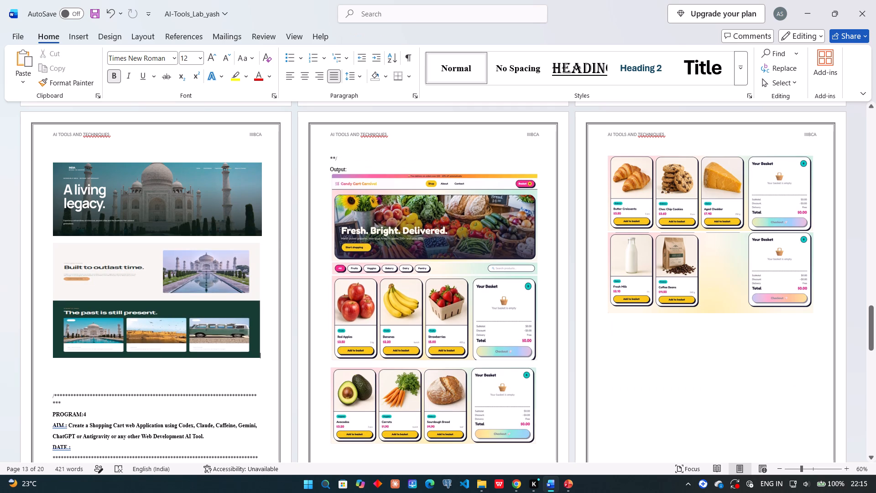
pyautogui.press('Return')
pyautogui.press('Return')
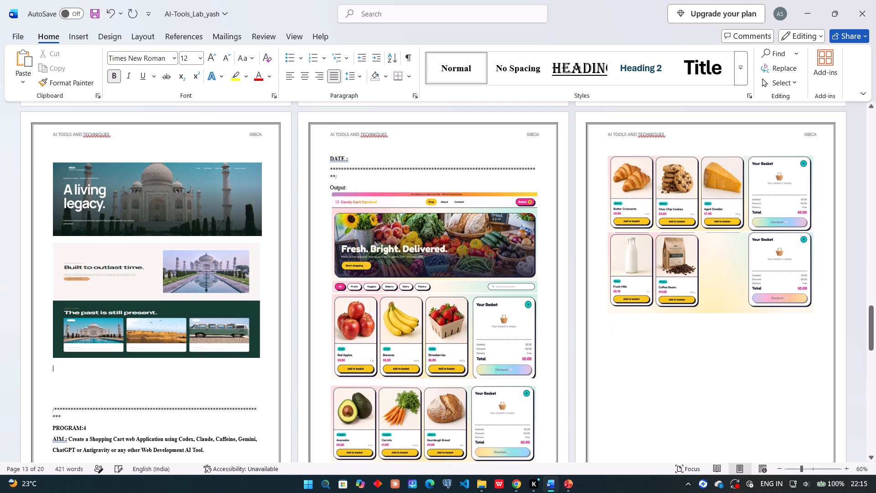
# Switch to Chrome and copy a capture of the Heritage page's "Tradition is alive." section with the footer at 80% zoom.
pyautogui.click(516, 484)
pyautogui.keyDown('ctrl'); pyautogui.scroll(2, 558, 402); pyautogui.keyUp('ctrl')
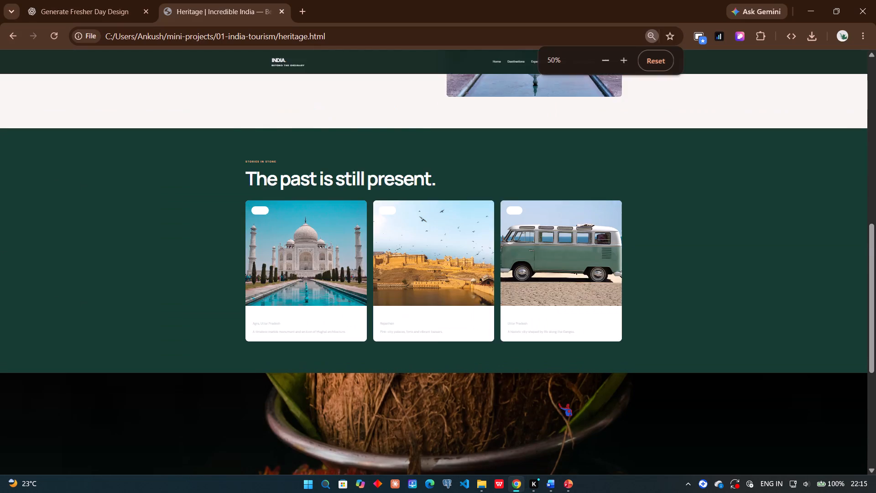
pyautogui.keyDown('ctrl'); pyautogui.scroll(5, 558, 404); pyautogui.keyUp('ctrl')
pyautogui.scroll(-4, 558, 405)
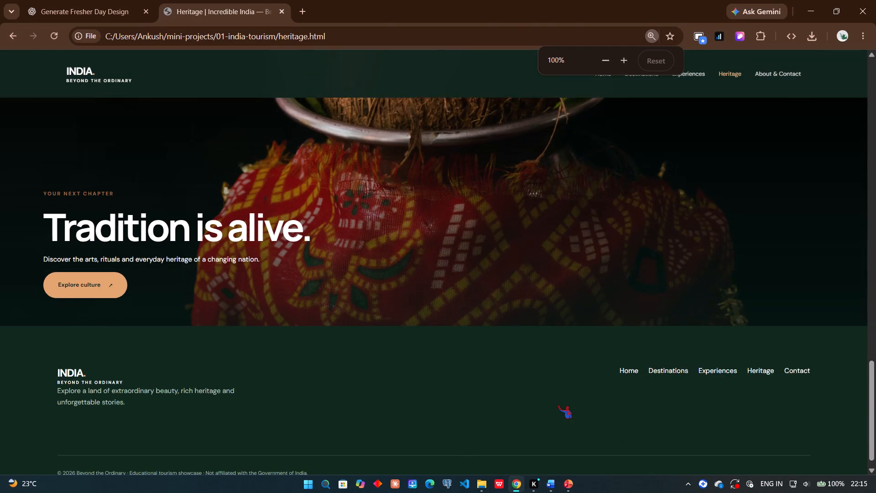
pyautogui.scroll(-1, 558, 405)
pyautogui.keyDown('ctrl'); pyautogui.scroll(-2, 558, 405); pyautogui.keyUp('ctrl')
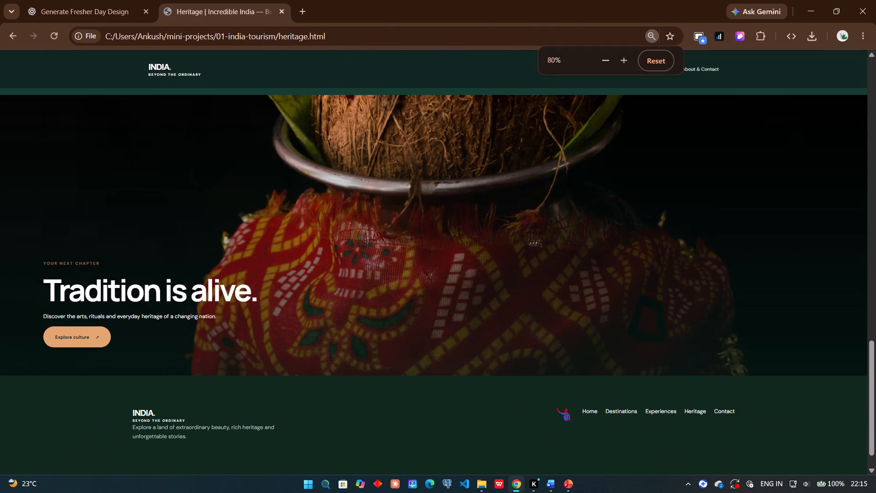
pyautogui.press('Print')
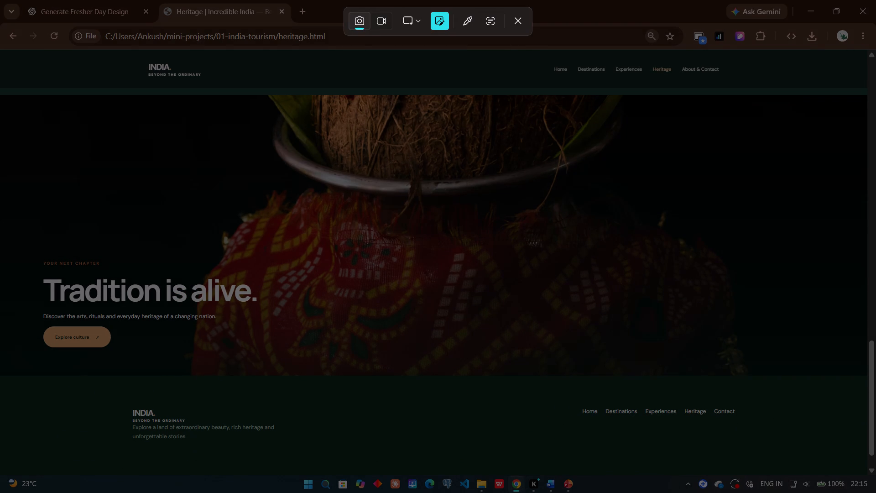
pyautogui.moveTo(0, 91); pyautogui.dragTo(841, 473)
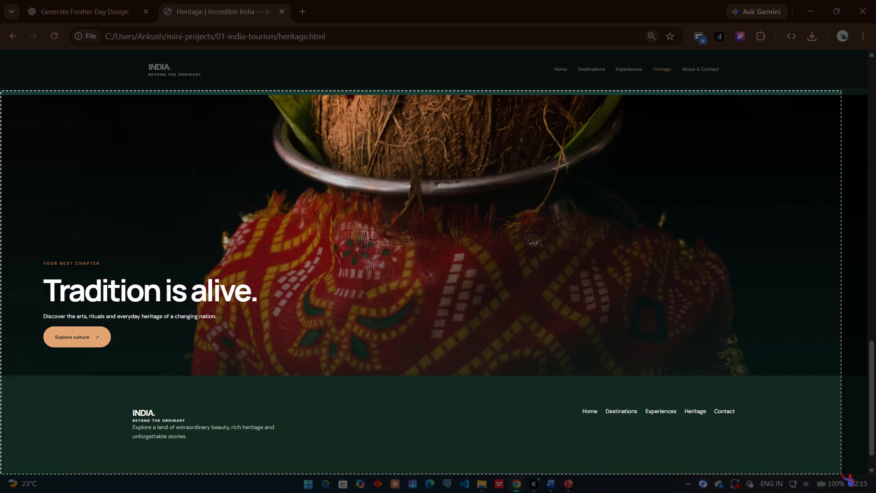
pyautogui.moveTo(841, 473); pyautogui.dragTo(867, 475)
pyautogui.click(344, 66)
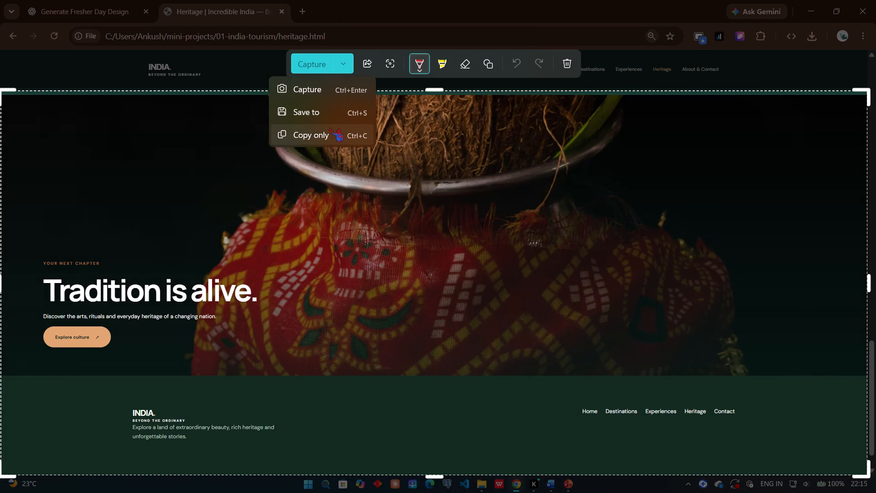
pyautogui.click(329, 128)
# Return to Word, paste the "Tradition is alive." and footer capture at the bottom of page 13, and add a new line after it.
pyautogui.click(552, 478)
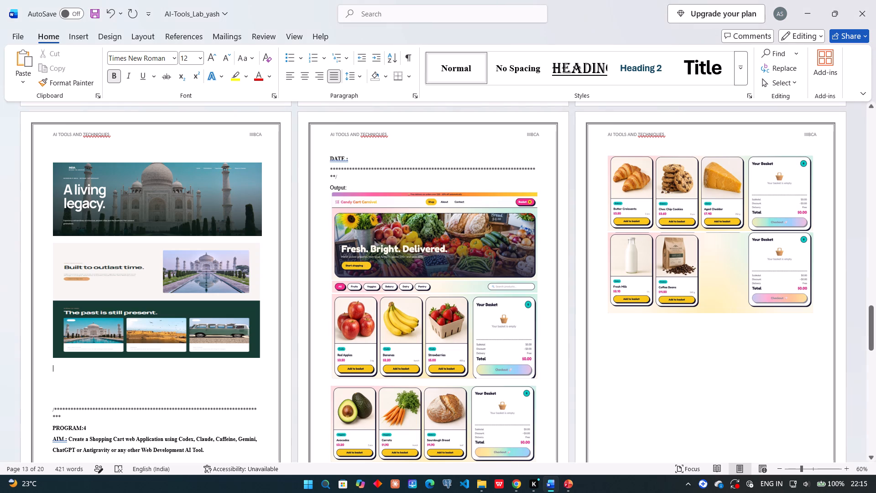
pyautogui.hotkey('ctrl', 'v')
pyautogui.scroll(-2, 177, 386)
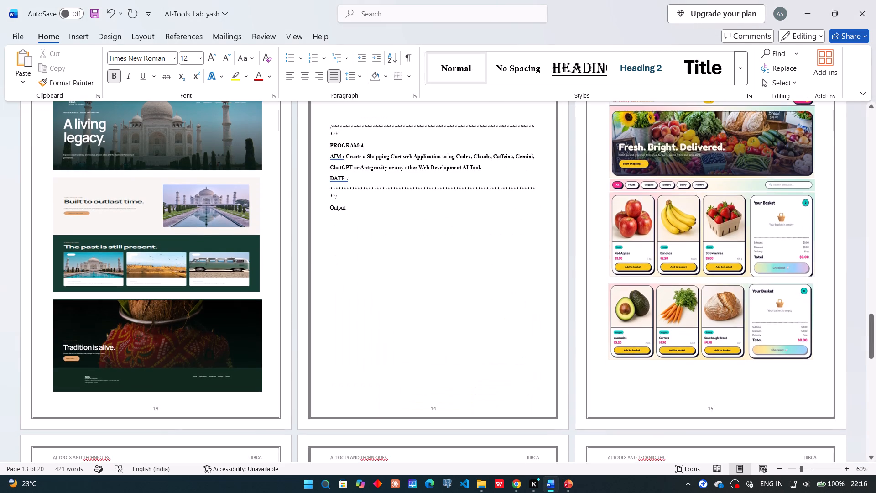
pyautogui.scroll(2, 177, 386)
pyautogui.scroll(-2, 198, 385)
pyautogui.press('Return')
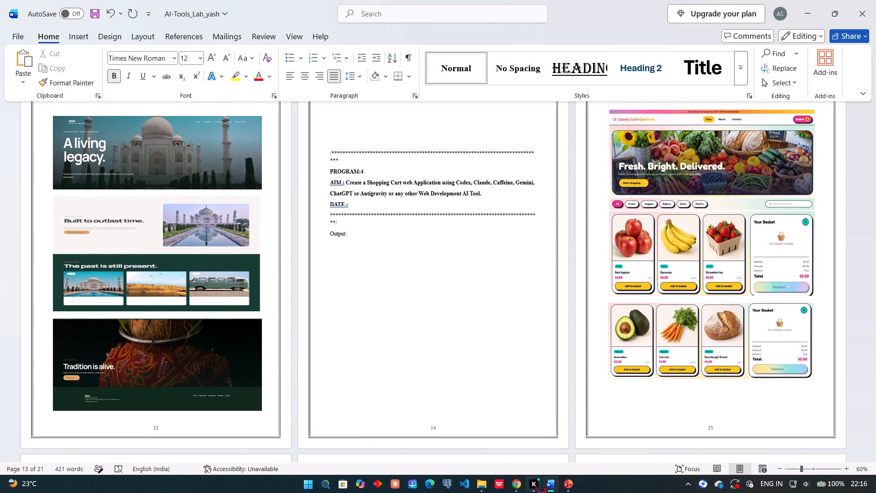
# Switch to Chrome and open the Incredible India site's About & Contact page.
pyautogui.click(518, 487)
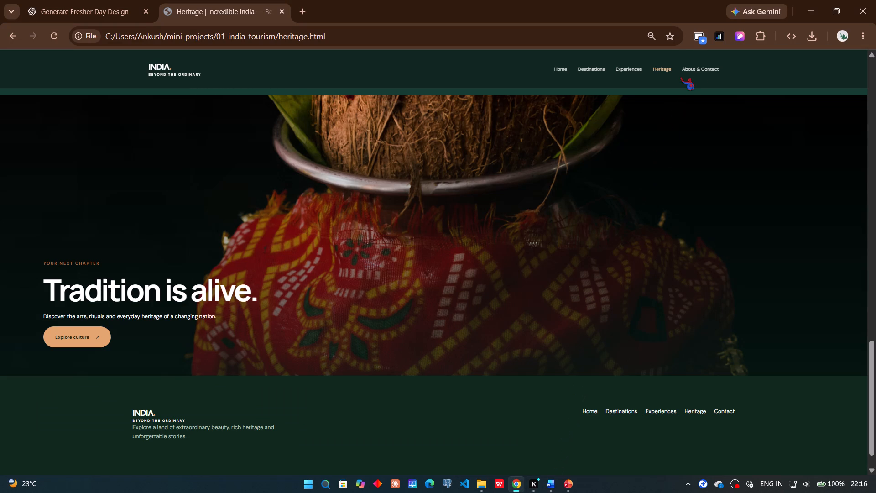
pyautogui.click(693, 73)
pyautogui.click(693, 64)
pyautogui.click(692, 68)
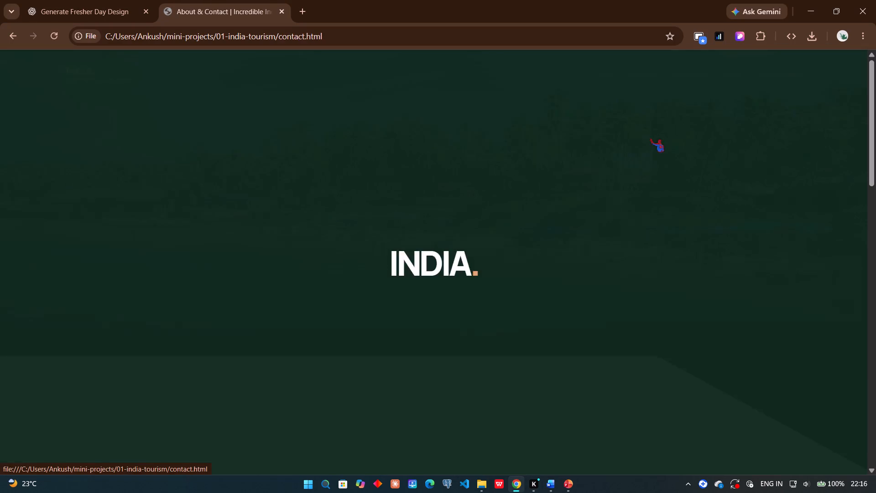
# Copy a full-width capture of the "Let the journey begin." hero banner at 100% zoom.
pyautogui.keyDown('ctrl'); pyautogui.scroll(1, 548, 347); pyautogui.keyUp('ctrl')
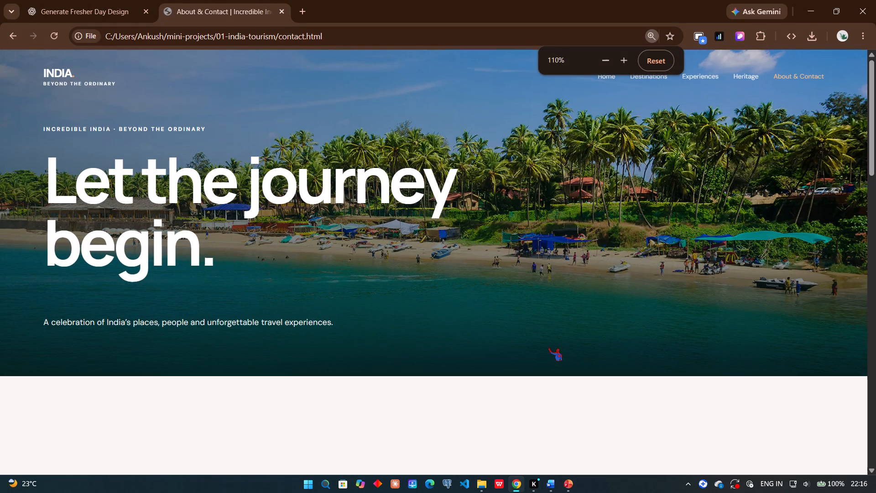
pyautogui.keyDown('ctrl'); pyautogui.scroll(1, 548, 347); pyautogui.keyUp('ctrl')
pyautogui.keyDown('ctrl'); pyautogui.scroll(-2, 548, 347); pyautogui.keyUp('ctrl')
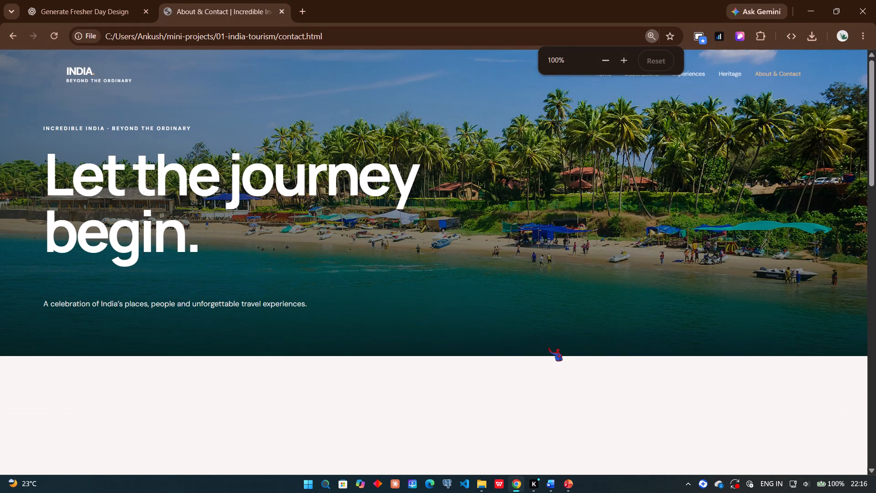
pyautogui.press('Print')
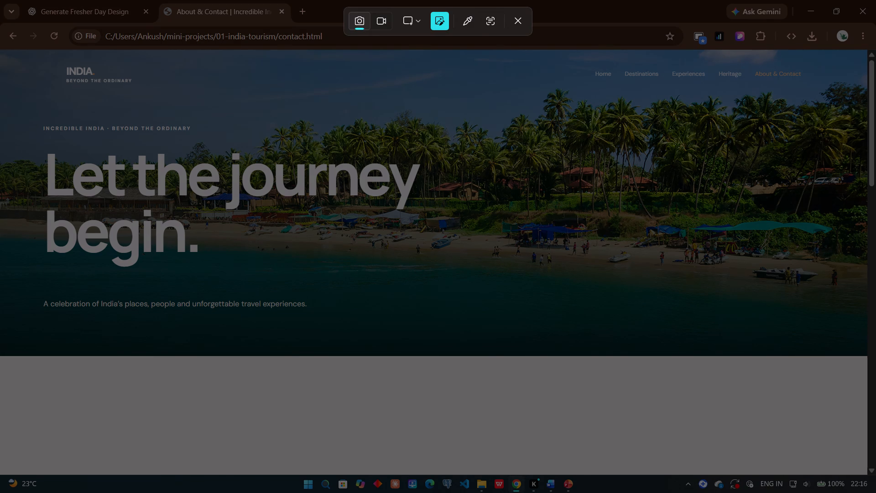
pyautogui.moveTo(0, 48); pyautogui.dragTo(865, 331)
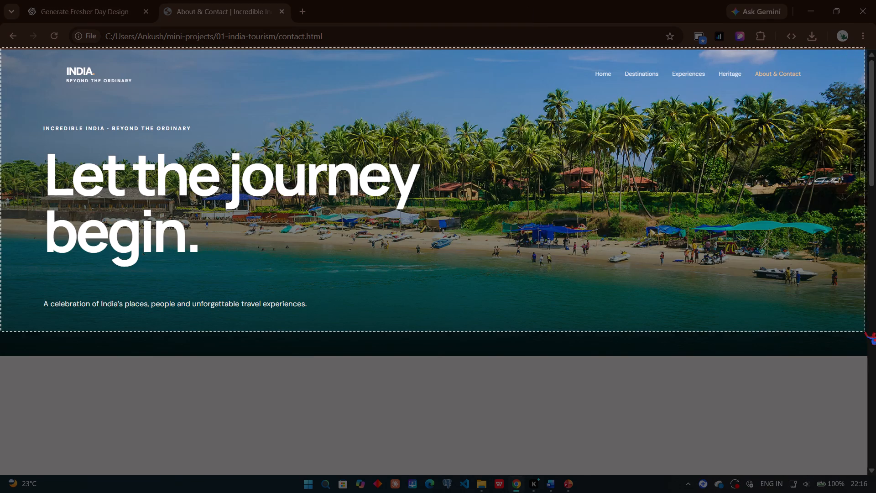
pyautogui.moveTo(865, 331); pyautogui.dragTo(867, 356)
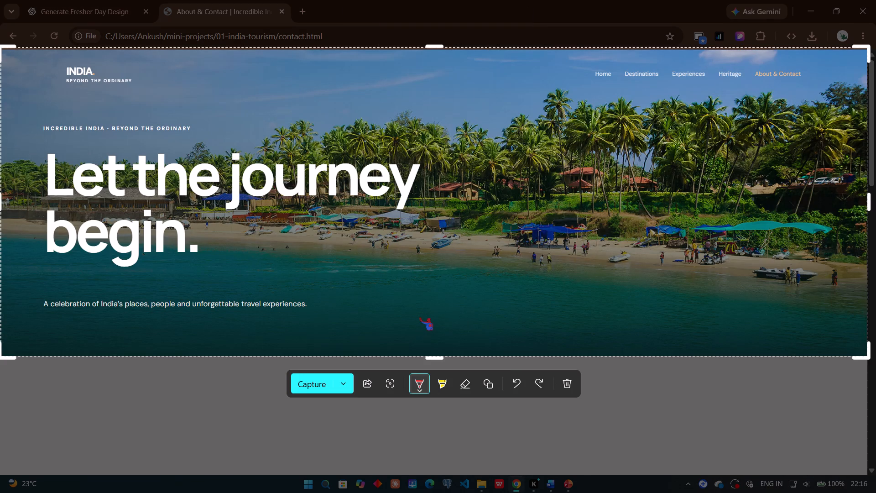
pyautogui.click(344, 391)
pyautogui.click(308, 457)
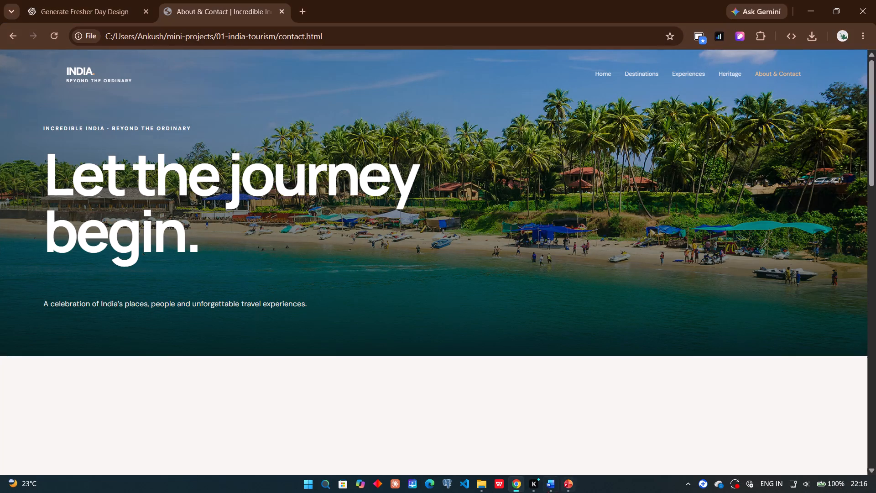
# Return to Word and paste the "Let the journey begin." banner capture at the top of page 14.
pyautogui.click(547, 492)
pyautogui.hotkey('ctrl', 'v')
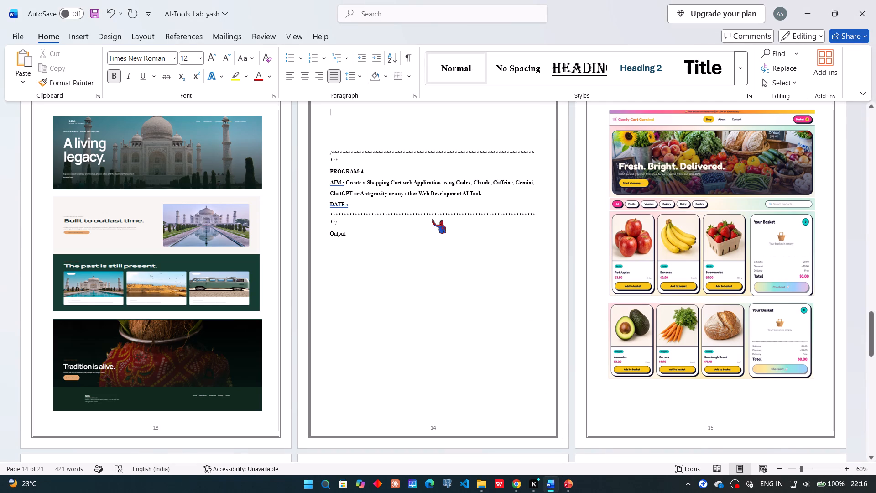
# Switch to Chrome and copy a capture of the "Made for the love of discovery." section at 75% zoom, trimming the empty space above it.
pyautogui.click(513, 489)
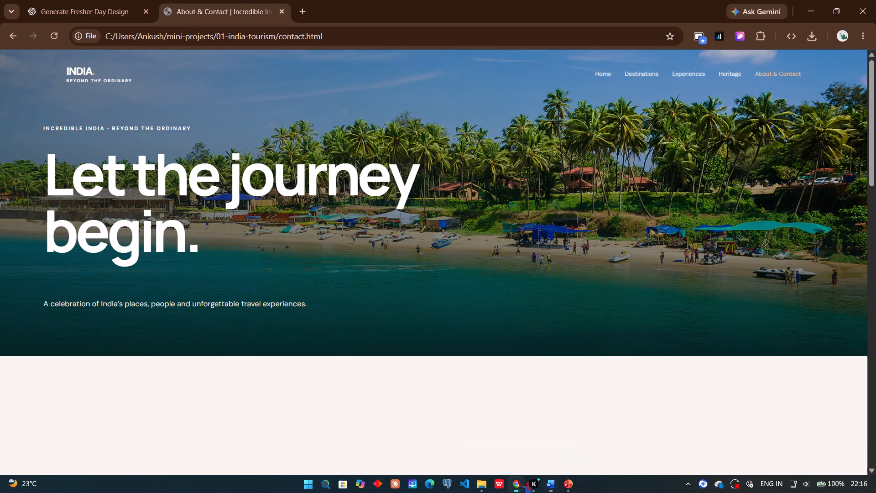
pyautogui.scroll(-3, 565, 404)
pyautogui.keyDown('ctrl'); pyautogui.scroll(-3, 565, 404); pyautogui.keyUp('ctrl')
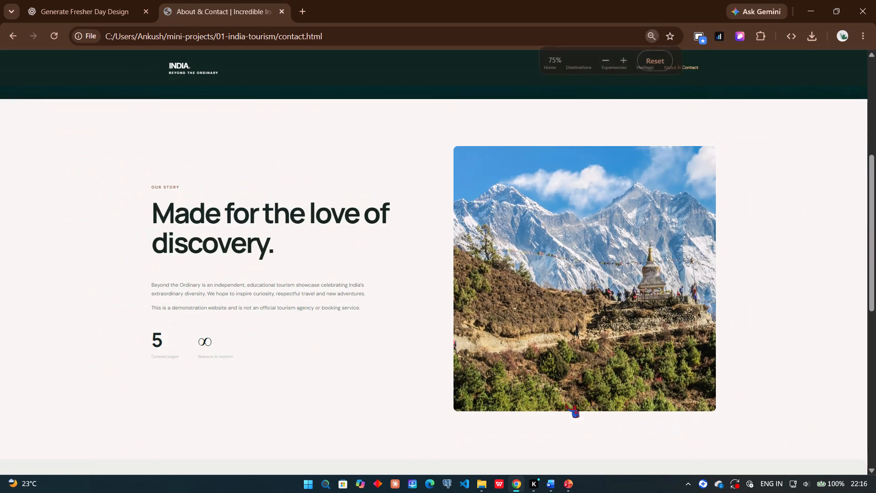
pyautogui.scroll(-5, 565, 404)
pyautogui.scroll(3, 565, 404)
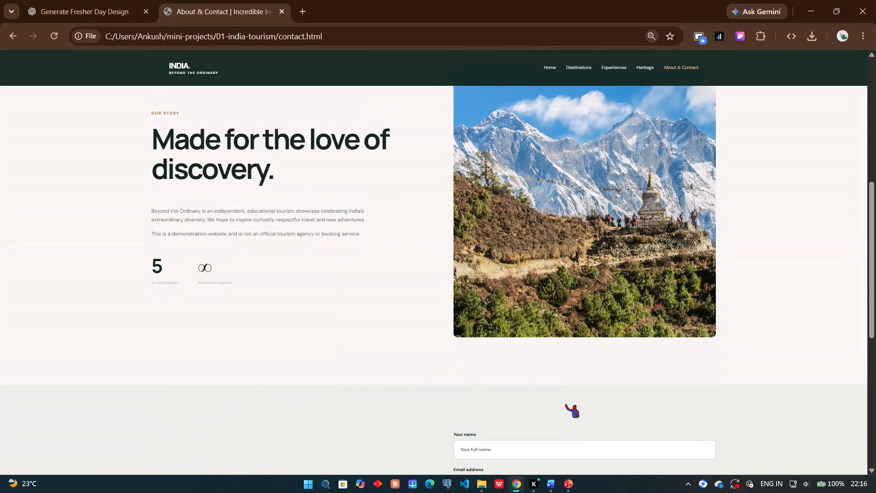
pyautogui.scroll(1, 565, 404)
pyautogui.scroll(-6, 565, 404)
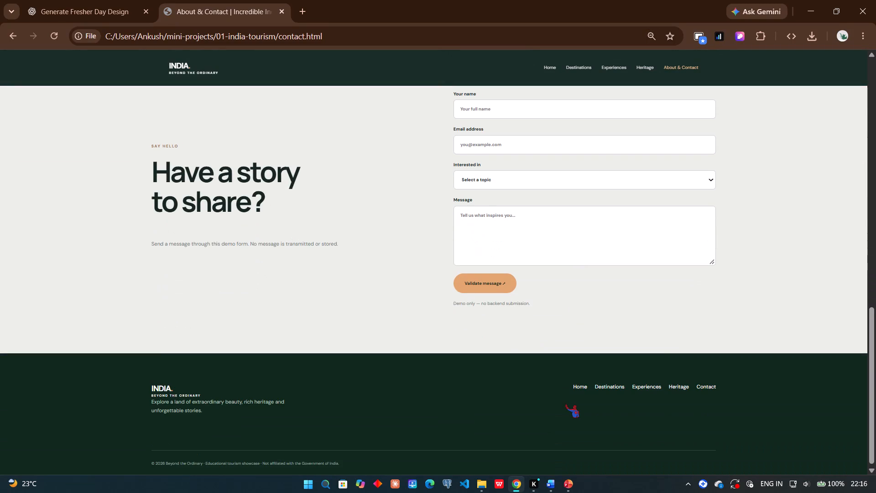
pyautogui.scroll(4, 565, 404)
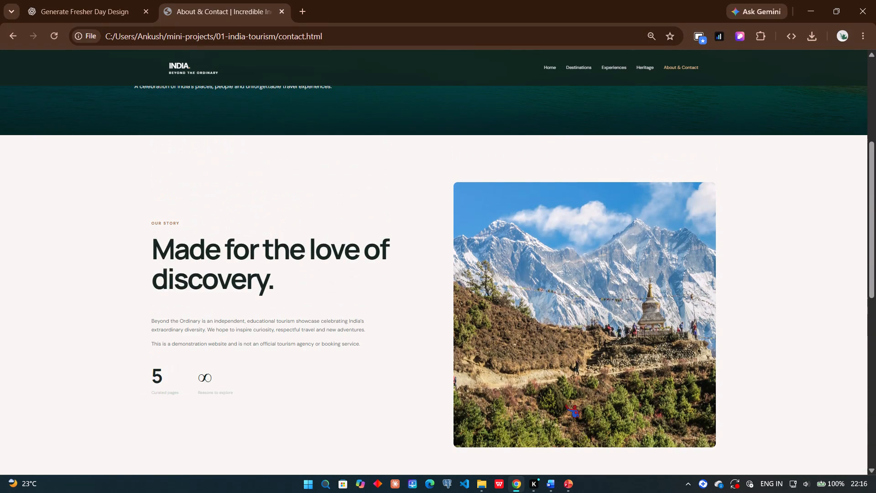
pyautogui.press('Print')
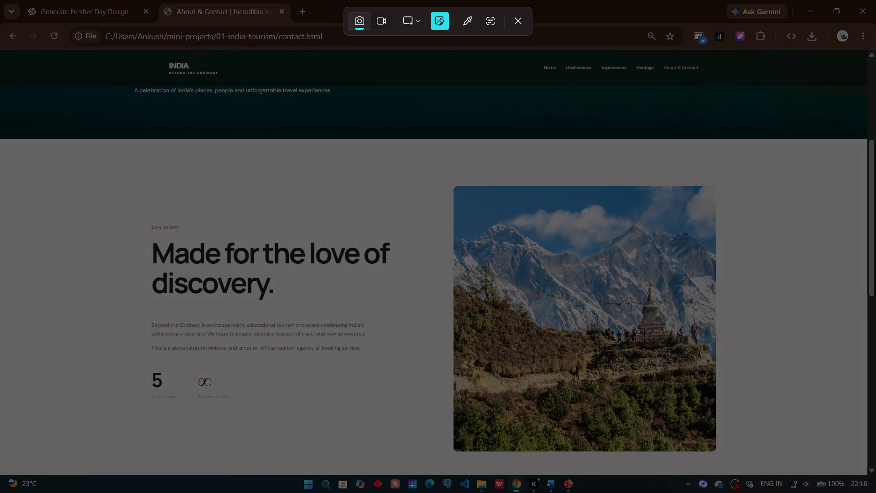
pyautogui.moveTo(132, 138); pyautogui.dragTo(726, 469)
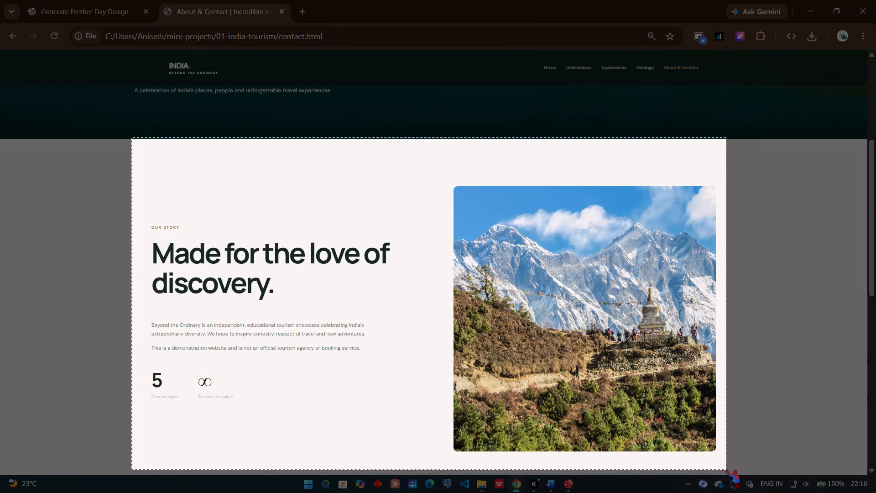
pyautogui.moveTo(726, 469); pyautogui.dragTo(740, 477)
pyautogui.moveTo(437, 135); pyautogui.dragTo(437, 142)
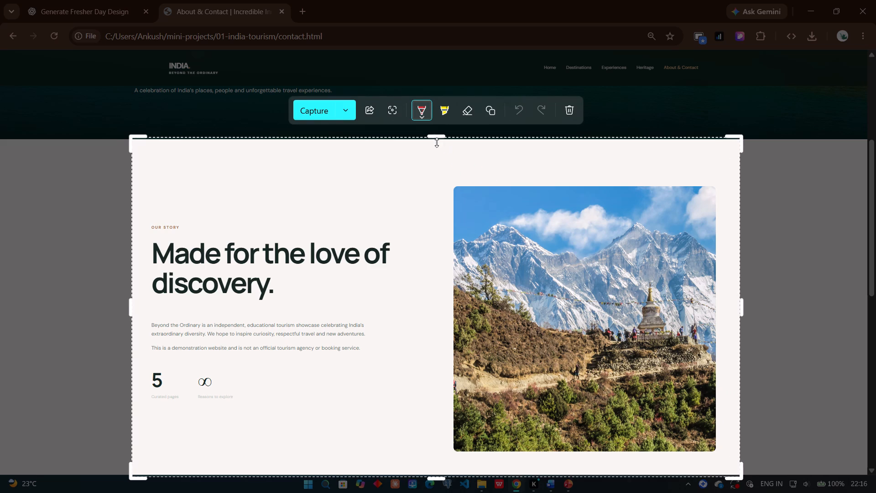
pyautogui.moveTo(437, 142); pyautogui.dragTo(435, 167)
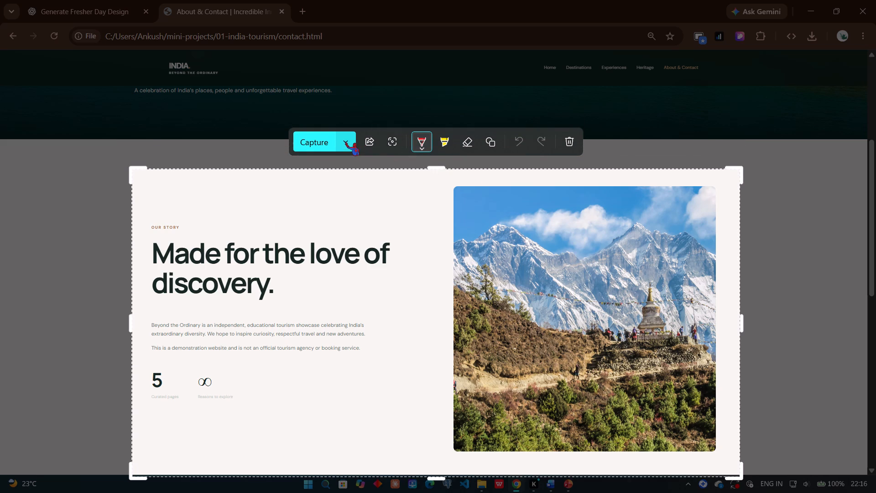
pyautogui.click(345, 142)
pyautogui.click(333, 209)
# Return to Word, paste the "Made for the love of discovery." capture left-aligned below the page 14 banner, and reduce its height.
pyautogui.click(549, 492)
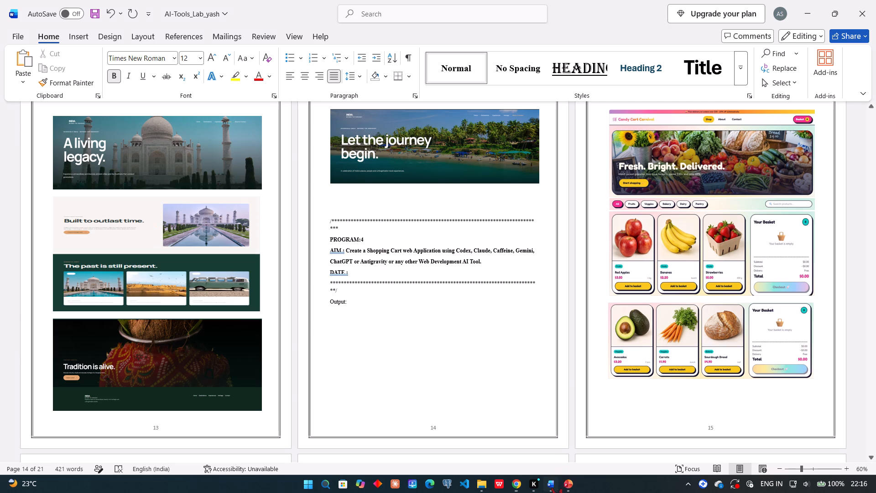
pyautogui.click(358, 202)
pyautogui.click(349, 194)
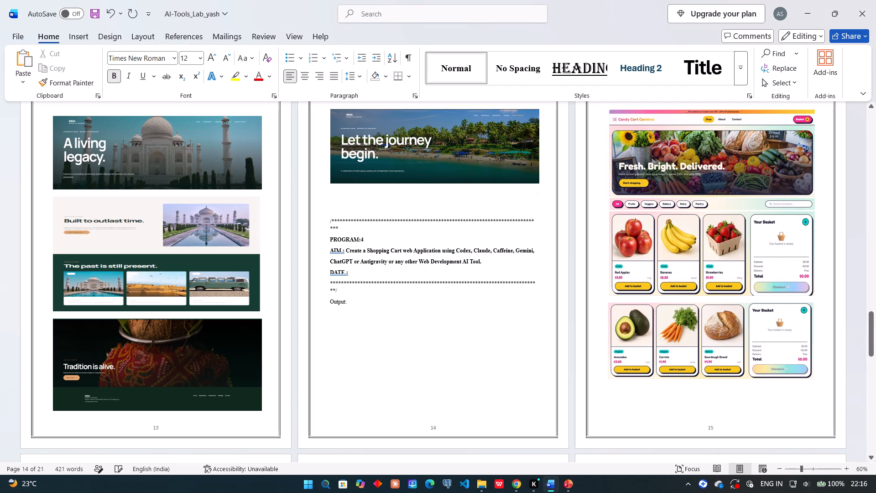
pyautogui.press('BackSpace')
pyautogui.press('BackSpace')
pyautogui.hotkey('ctrl', 'v')
pyautogui.click(440, 260)
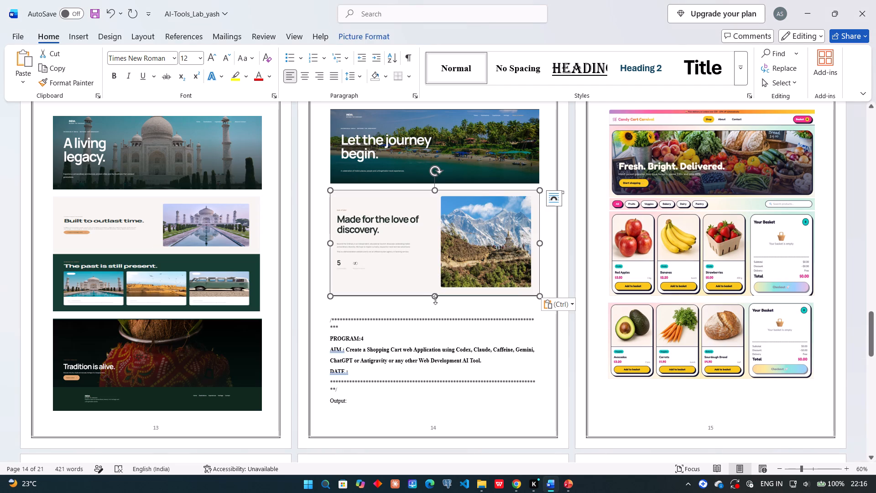
pyautogui.moveTo(435, 299); pyautogui.dragTo(437, 276)
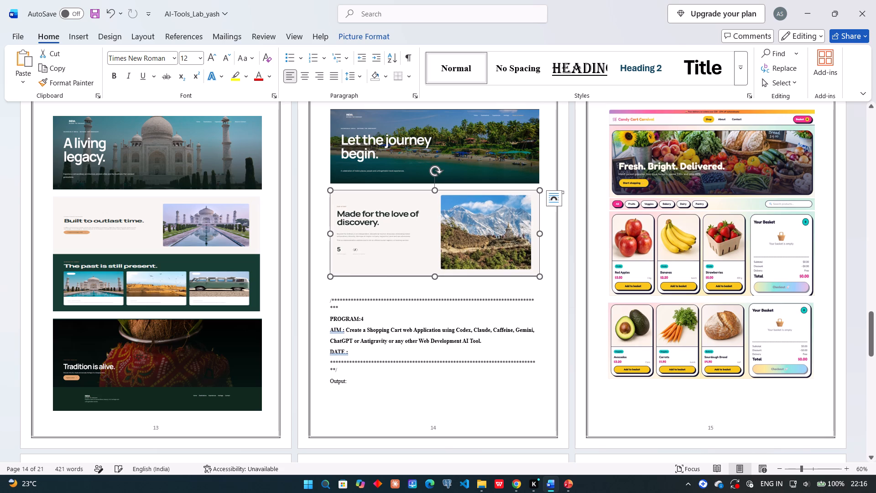
# Add two new lines below the "Made for the love of discovery." picture on page 14.
pyautogui.click(545, 273)
pyautogui.press('Return')
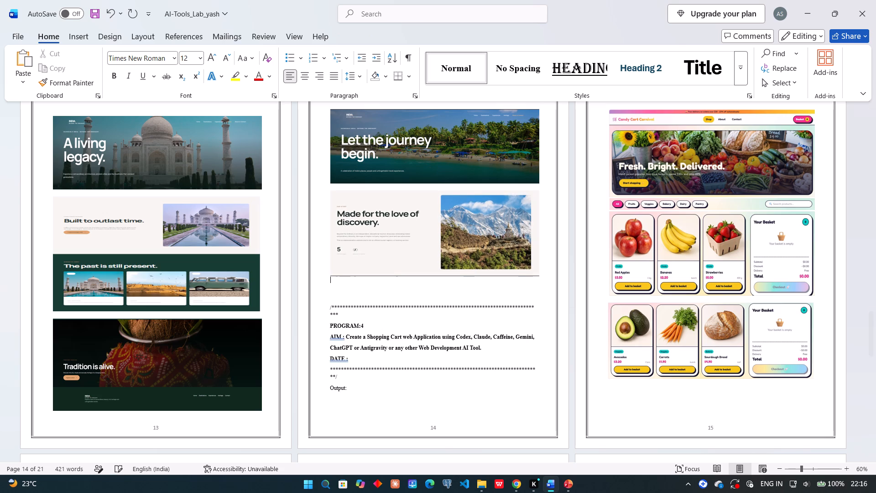
pyautogui.press('Return')
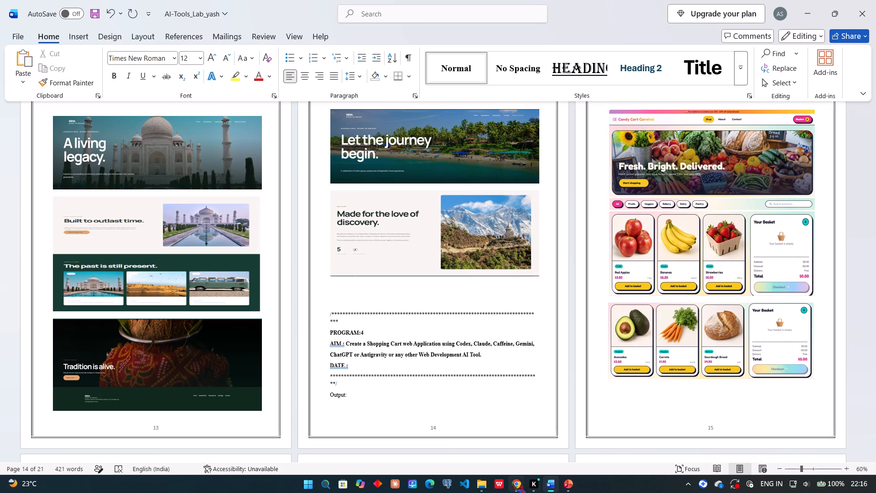
# Switch to Chrome and copy a capture of the "Have a story to share?" contact form with the footer at 67% zoom.
pyautogui.click(511, 484)
pyautogui.scroll(-6, 551, 380)
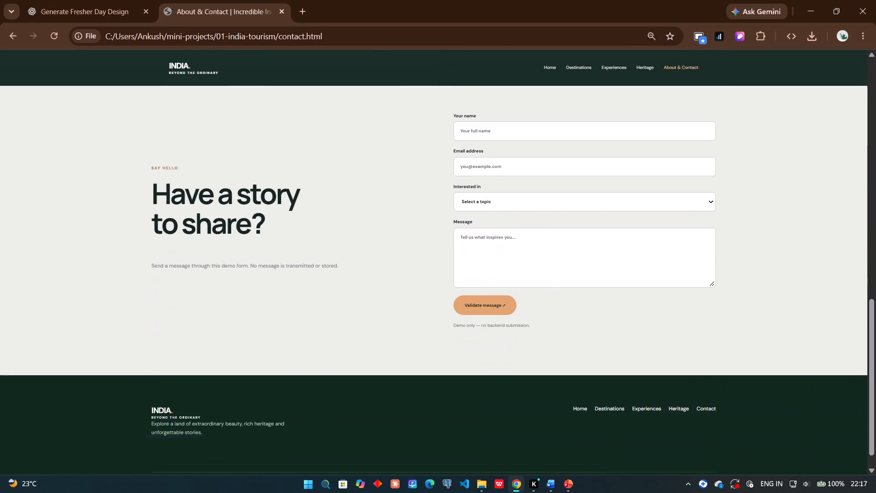
pyautogui.keyDown('ctrl'); pyautogui.scroll(-1, 550, 372); pyautogui.keyUp('ctrl')
pyautogui.scroll(-1, 550, 372)
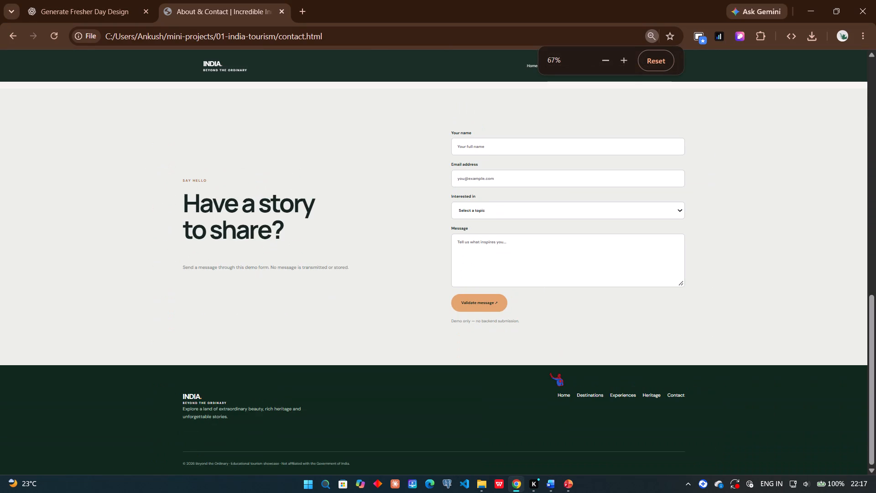
pyautogui.press('Print')
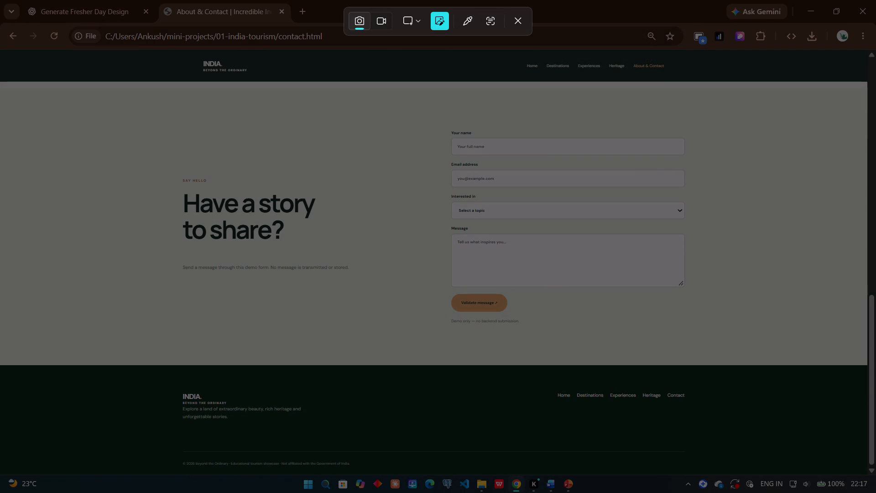
pyautogui.moveTo(162, 100); pyautogui.dragTo(702, 476)
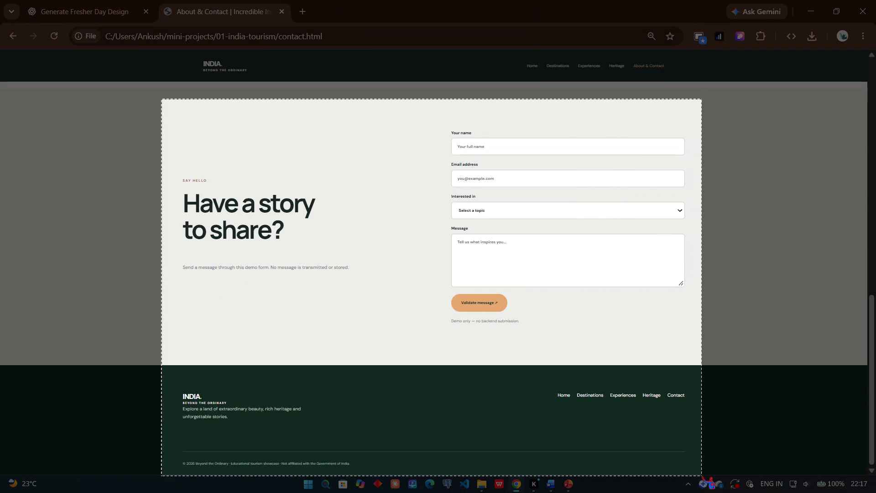
pyautogui.moveTo(702, 476); pyautogui.dragTo(709, 477)
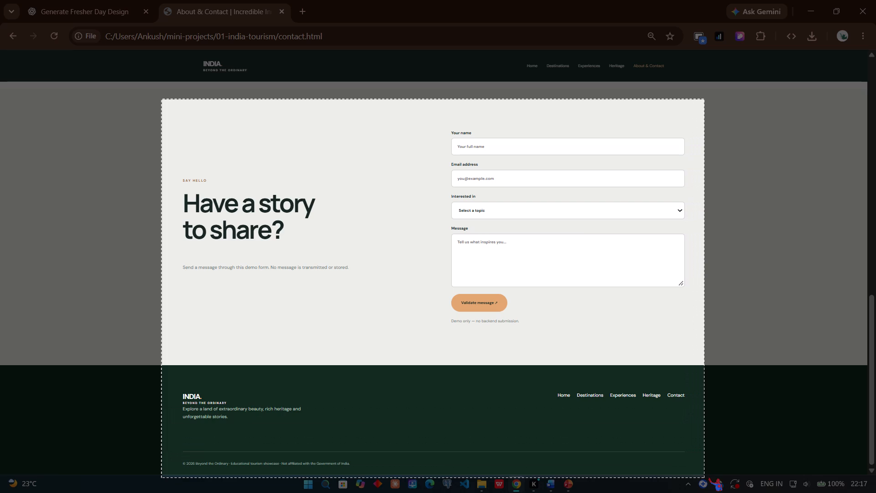
pyautogui.moveTo(709, 477); pyautogui.dragTo(709, 471)
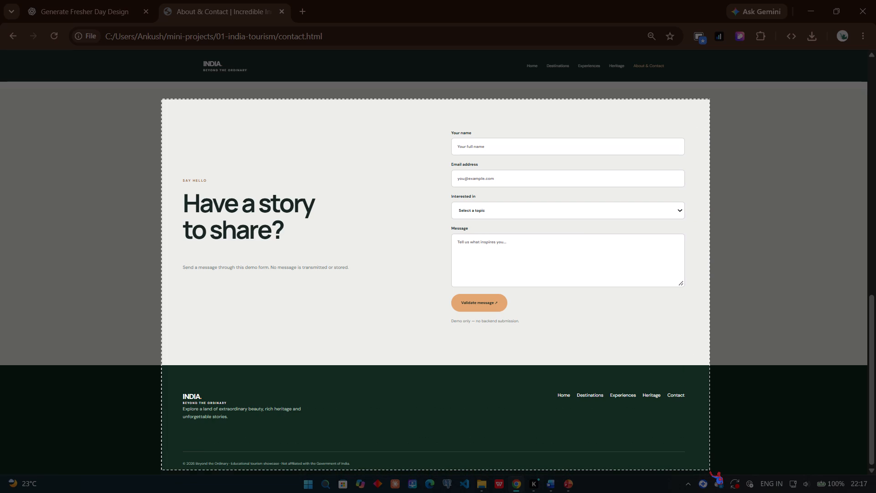
pyautogui.moveTo(709, 471); pyautogui.dragTo(709, 473)
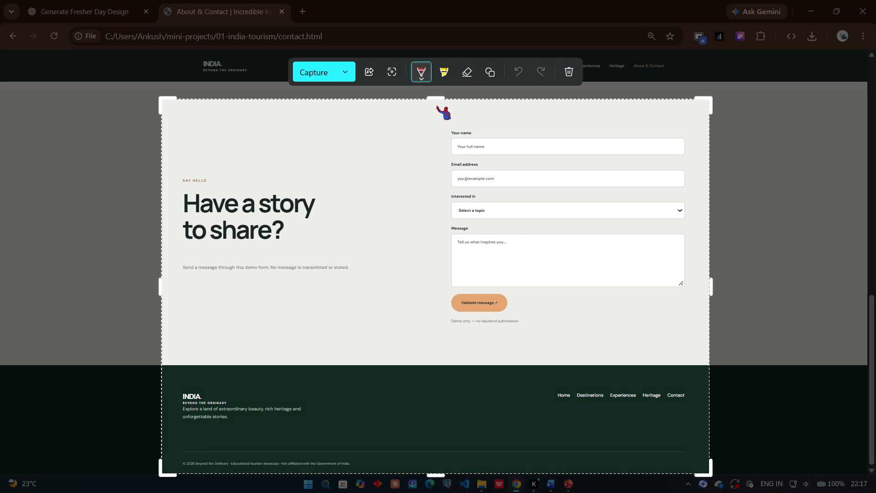
pyautogui.moveTo(437, 99); pyautogui.dragTo(439, 118)
pyautogui.click(345, 94)
pyautogui.click(344, 158)
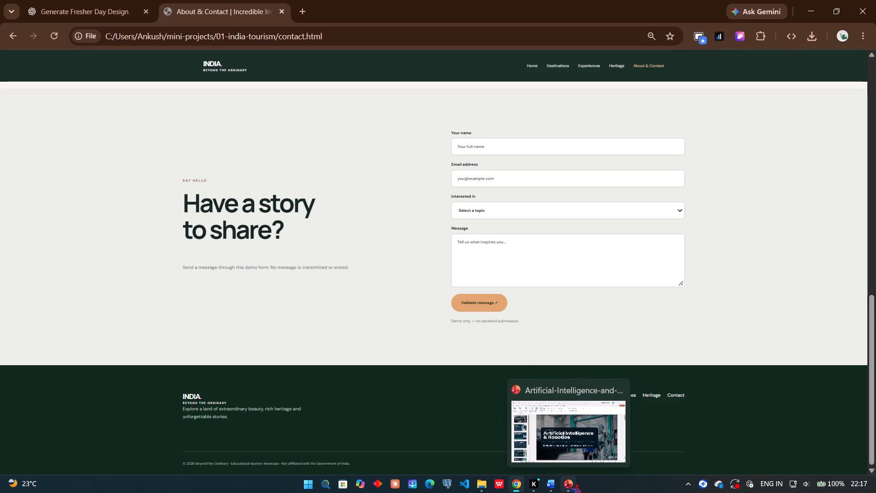
# Return to Word, paste the "Have a story to share?" capture below the "Made for the love of discovery." picture, and reduce its height to fit page 14.
pyautogui.click(547, 486)
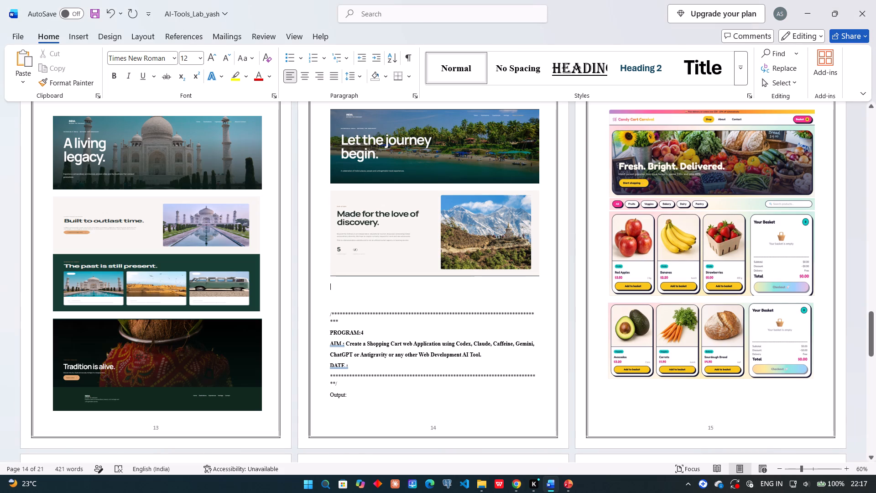
pyautogui.hotkey('ctrl', 'v')
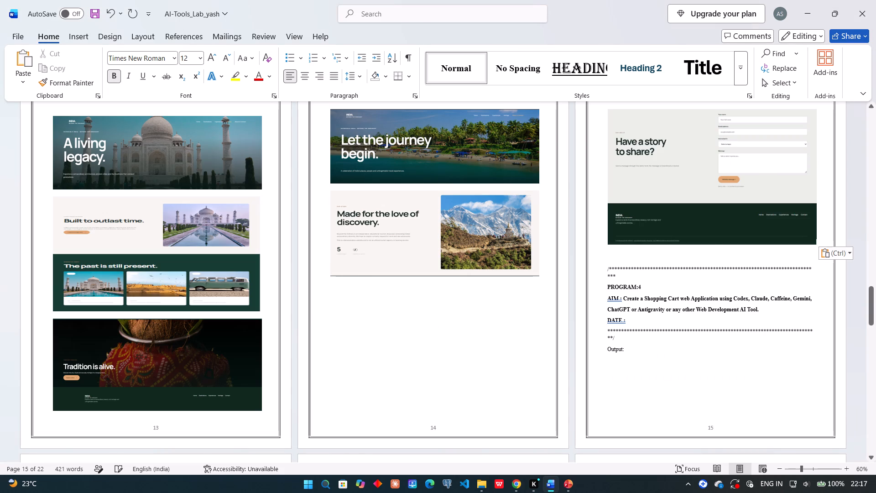
pyautogui.click(738, 220)
pyautogui.moveTo(713, 246); pyautogui.dragTo(712, 220)
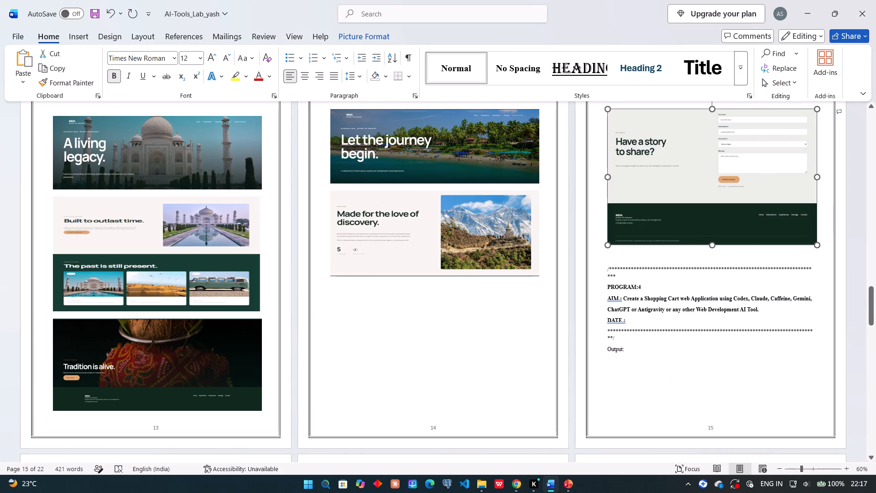
pyautogui.moveTo(712, 220); pyautogui.dragTo(712, 216)
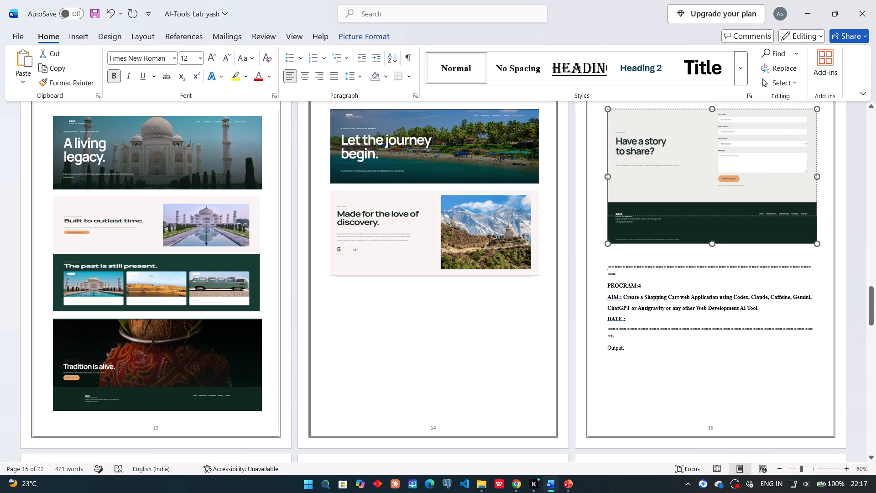
pyautogui.moveTo(712, 216); pyautogui.dragTo(709, 205)
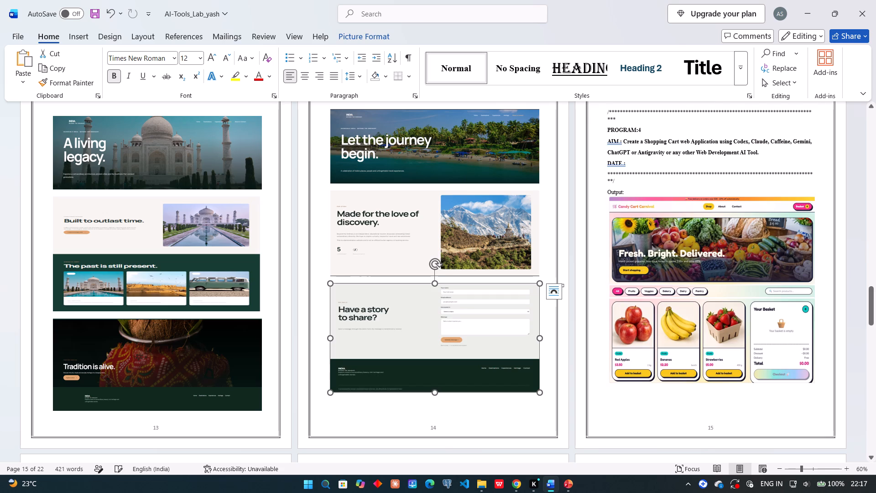
# Review the output pages of Programs 3, 2 and 1, going back to the index page.
pyautogui.scroll(2, 618, 338)
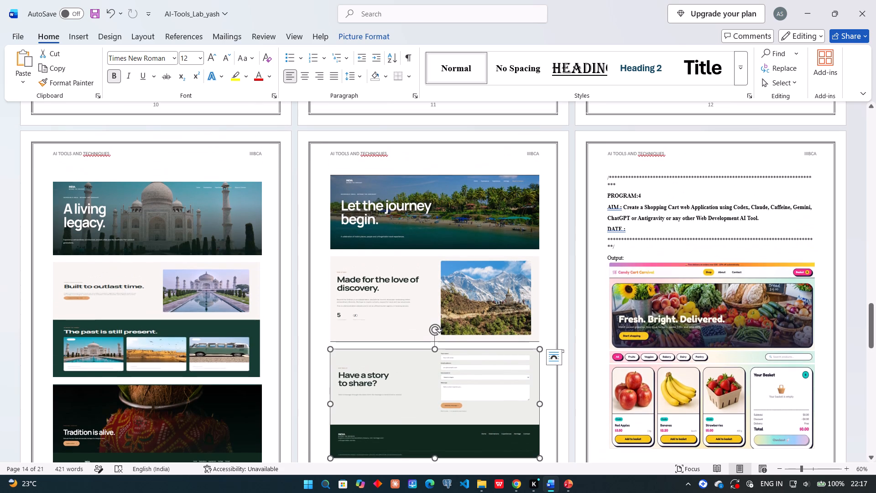
pyautogui.click(525, 295)
pyautogui.scroll(3, 525, 361)
pyautogui.scroll(3, 486, 367)
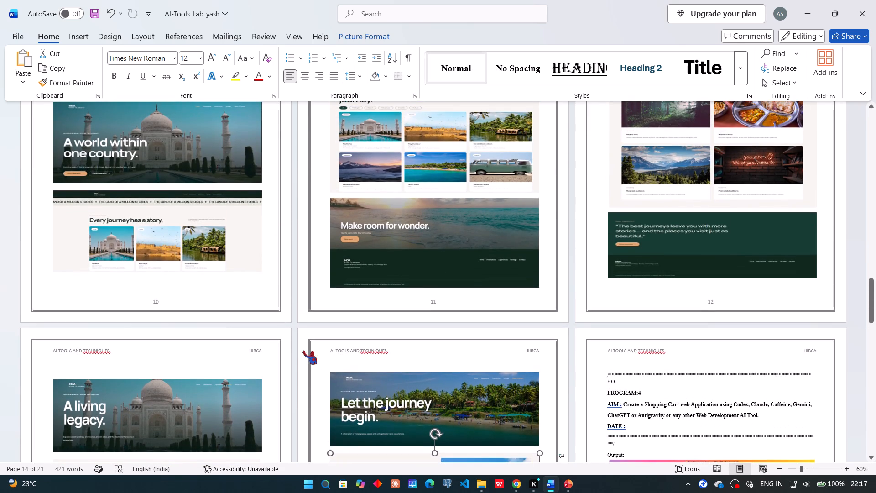
pyautogui.scroll(2, 303, 351)
pyautogui.scroll(1, 398, 314)
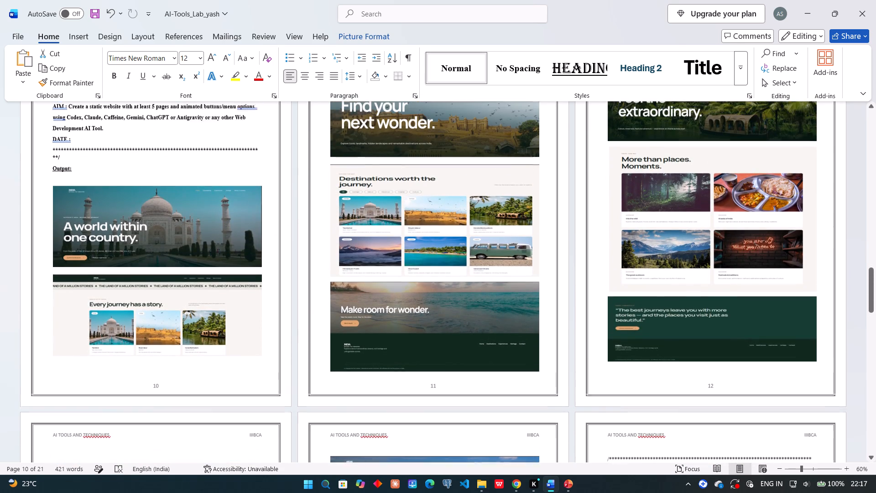
pyautogui.scroll(4, 398, 314)
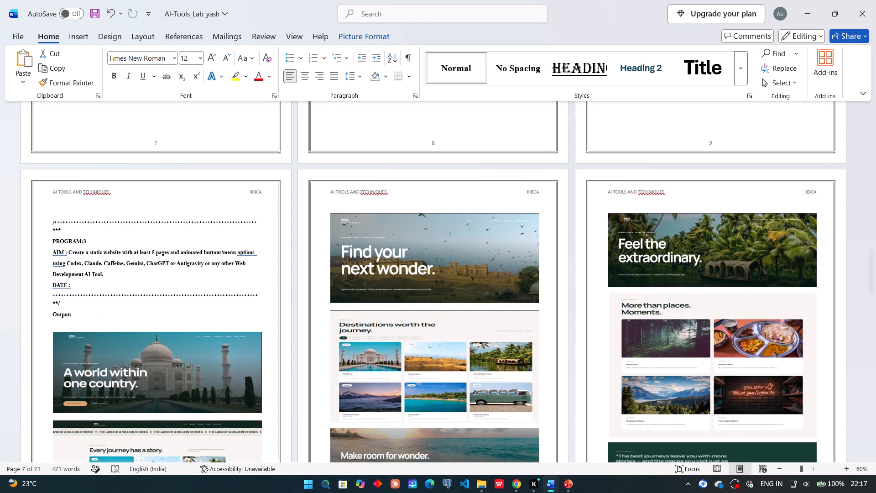
pyautogui.scroll(5, 398, 314)
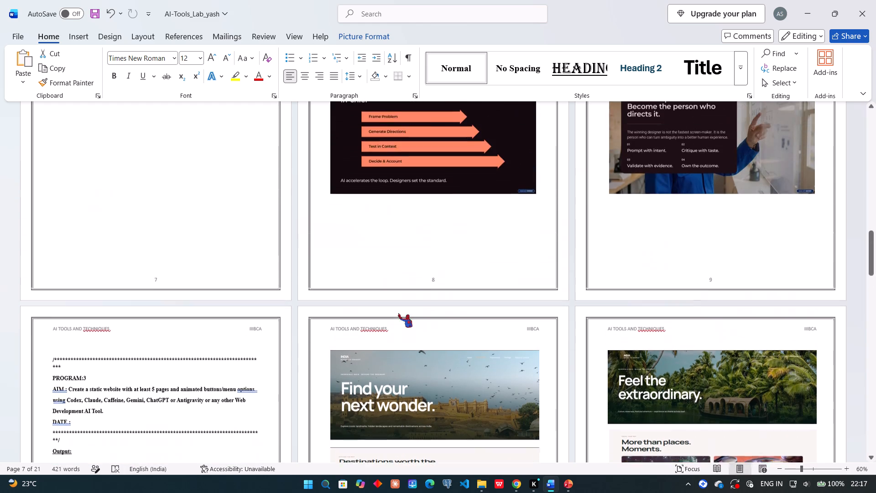
pyautogui.scroll(6, 398, 314)
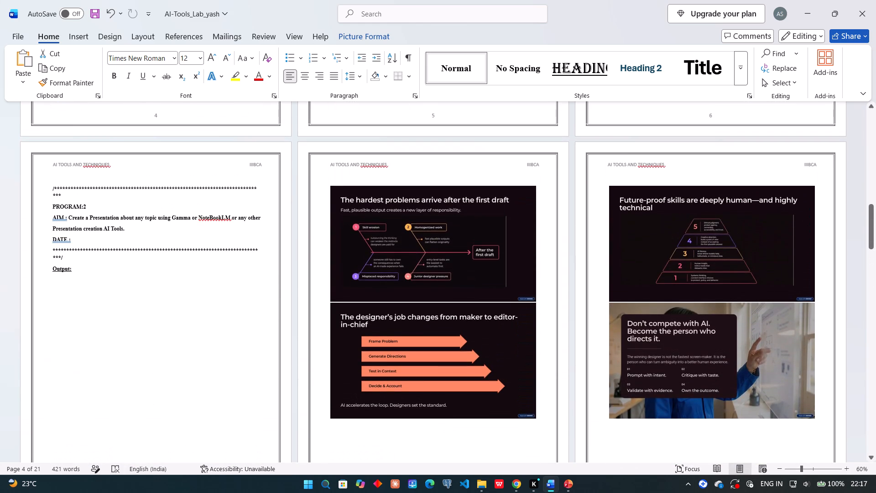
pyautogui.scroll(9, 398, 314)
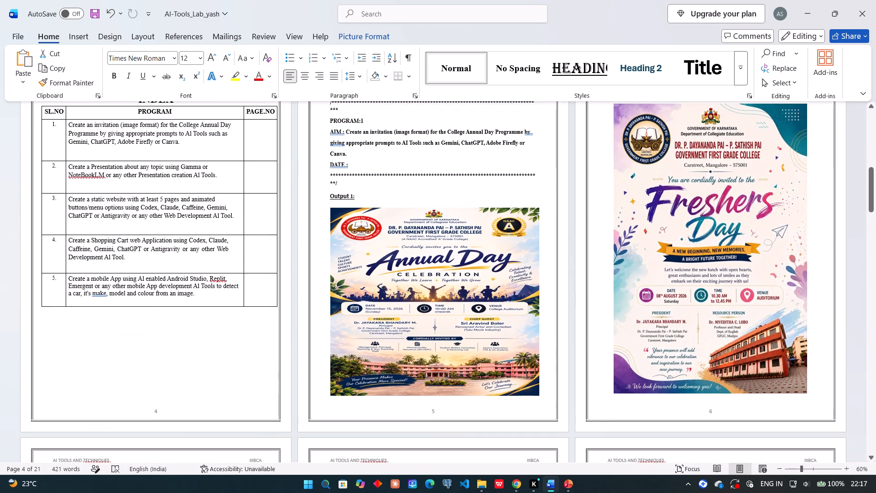
# Remove the two old grouped slide pictures from Program 2's output on pages 8 and 9.
pyautogui.scroll(-4, 410, 309)
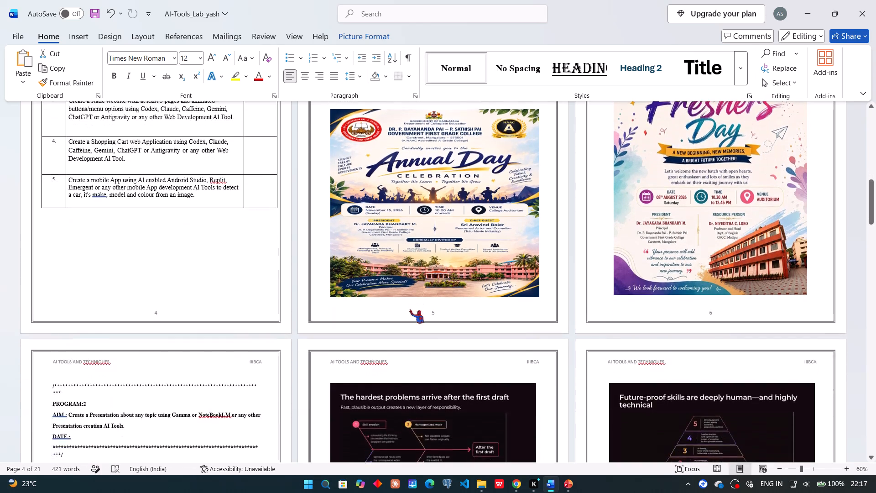
pyautogui.scroll(-2, 410, 309)
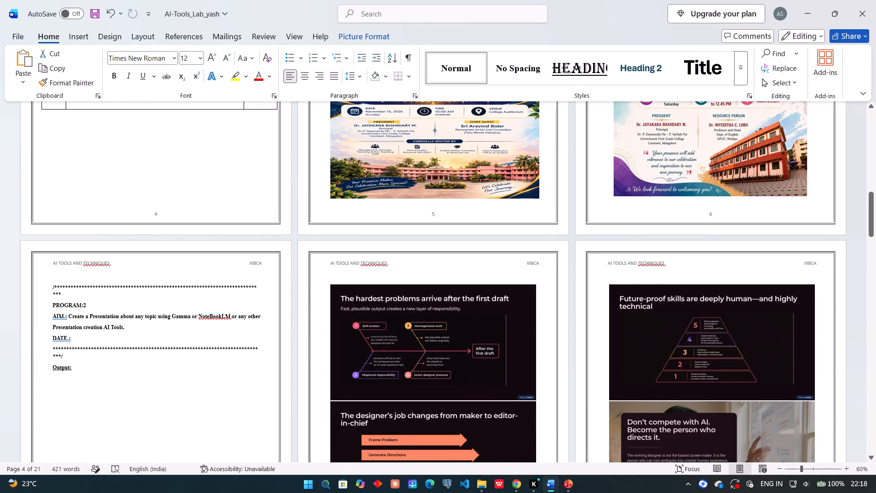
pyautogui.scroll(-4, 119, 434)
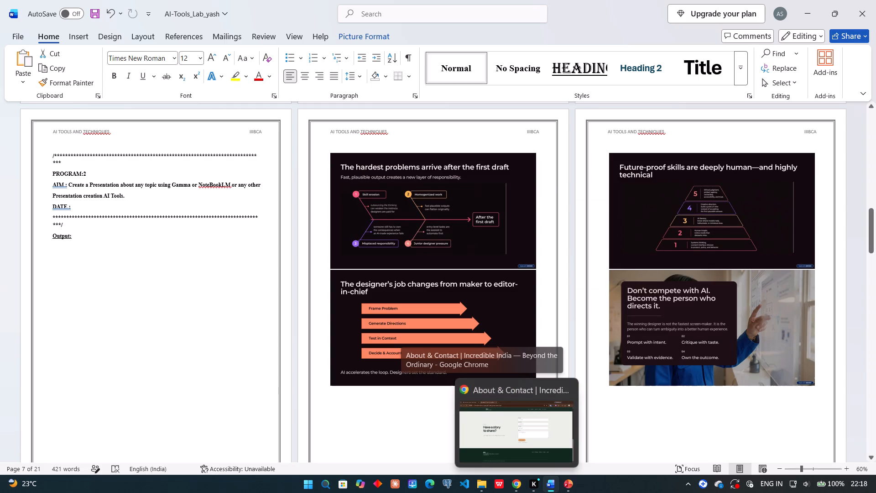
pyautogui.click(447, 239)
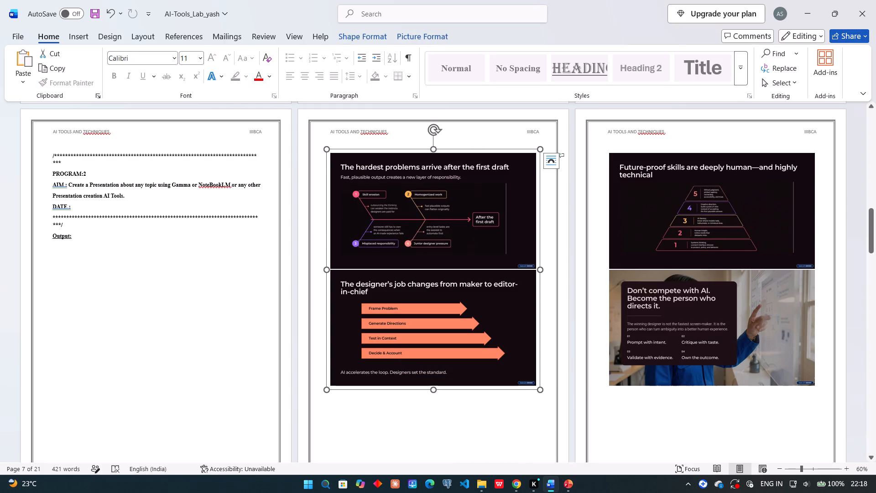
pyautogui.rightClick(456, 209)
pyautogui.click(490, 220)
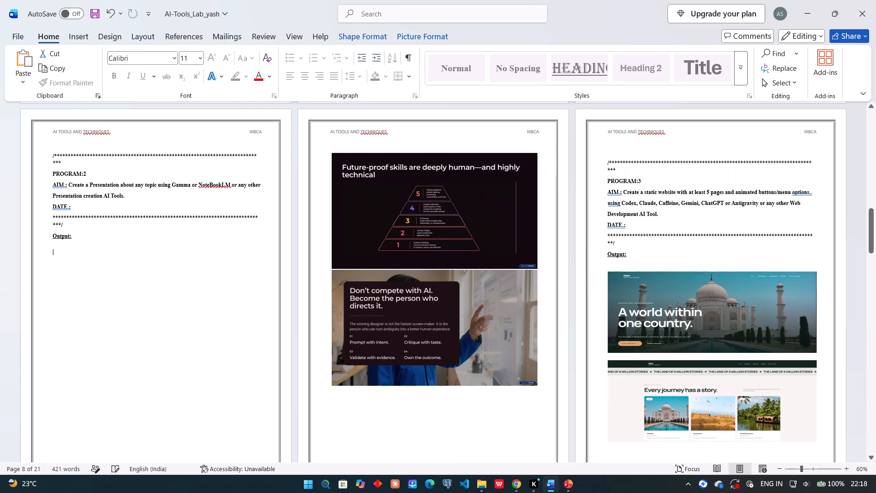
pyautogui.rightClick(490, 220)
pyautogui.click(524, 216)
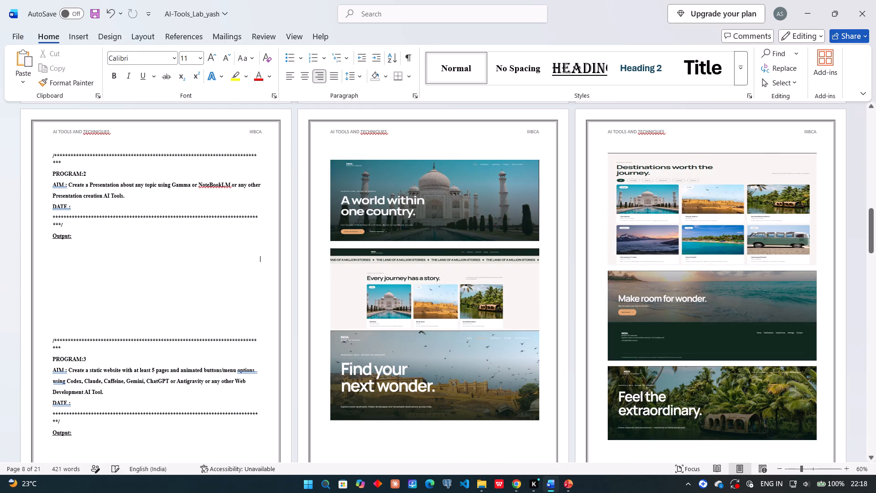
# Left-align the empty line directly below Program 2's Output heading on page 7.
pyautogui.click(40, 247)
pyautogui.click(72, 247)
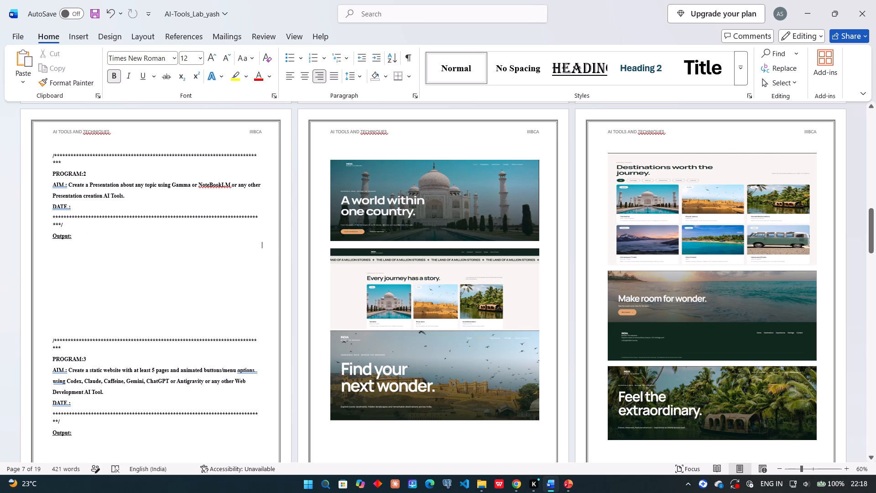
pyautogui.press('BackSpace')
pyautogui.press('BackSpace')
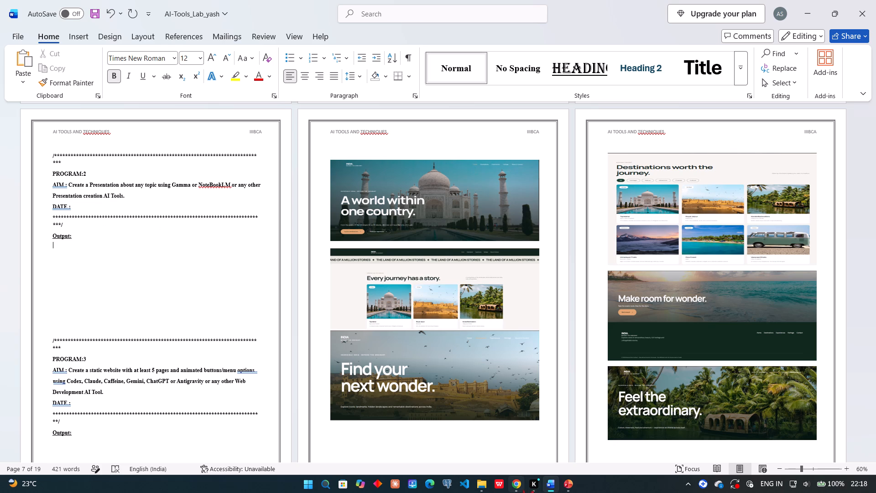
# Switch to PowerPoint and copy a capture of slide 1, "Artificial Intelligence & Robotics".
pyautogui.click(573, 489)
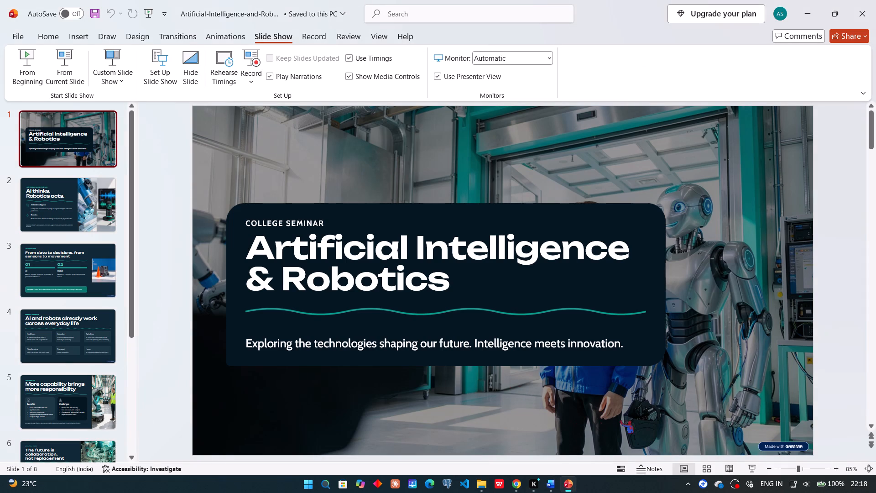
pyautogui.press('Print')
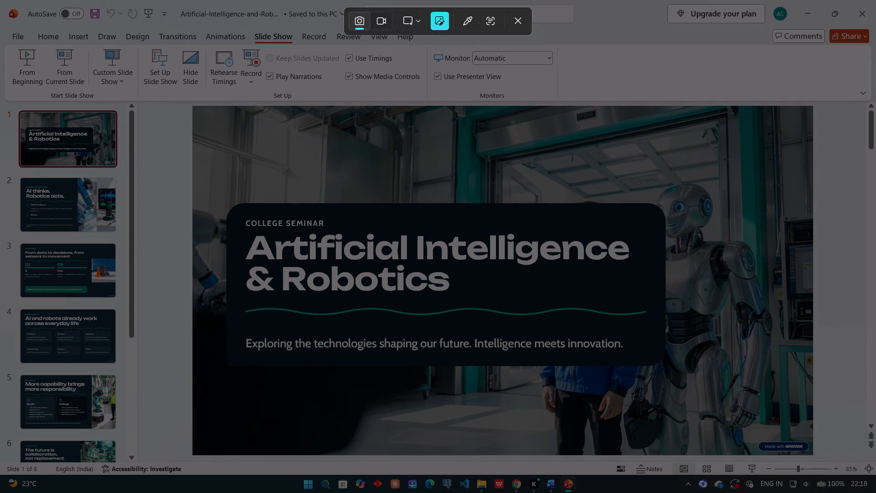
pyautogui.moveTo(193, 105); pyautogui.dragTo(263, 146)
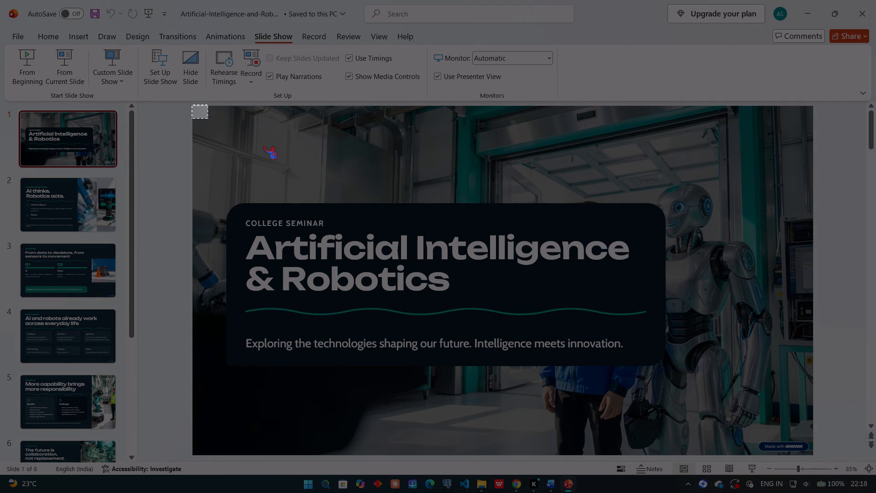
pyautogui.moveTo(263, 146); pyautogui.dragTo(814, 455)
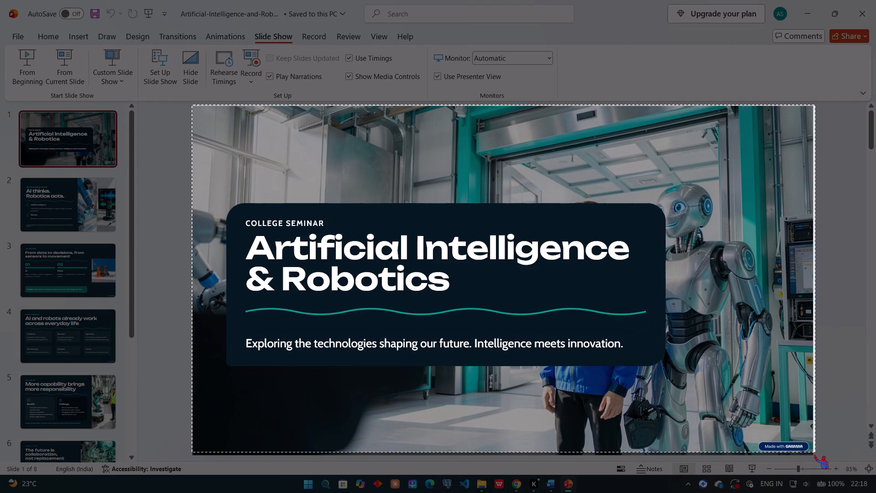
pyautogui.moveTo(814, 455); pyautogui.dragTo(813, 454)
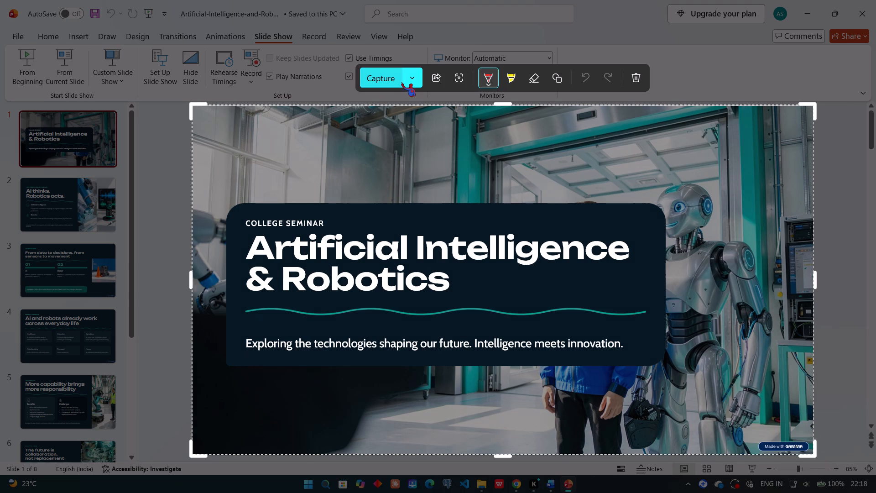
pyautogui.click(405, 82)
pyautogui.click(388, 150)
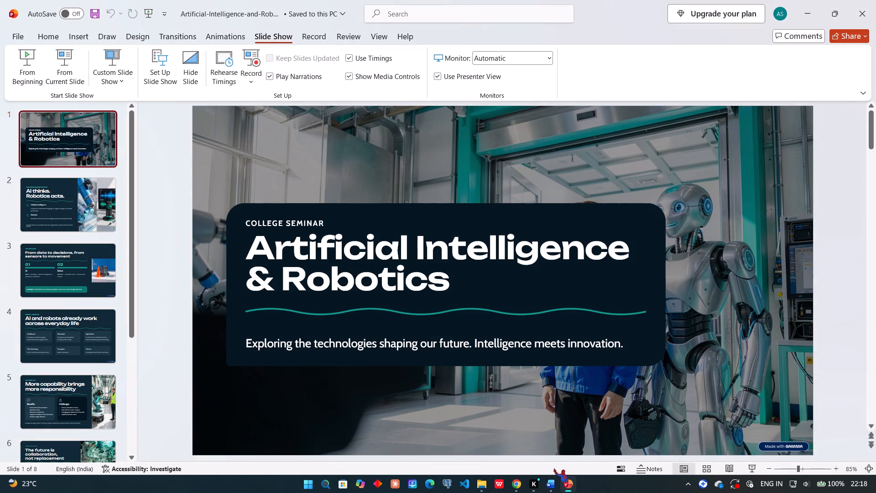
# Return to Word, paste the "Artificial Intelligence & Robotics" capture below Program 2's Output heading, and add two new lines after it.
pyautogui.click(556, 487)
pyautogui.hotkey('ctrl', 'v')
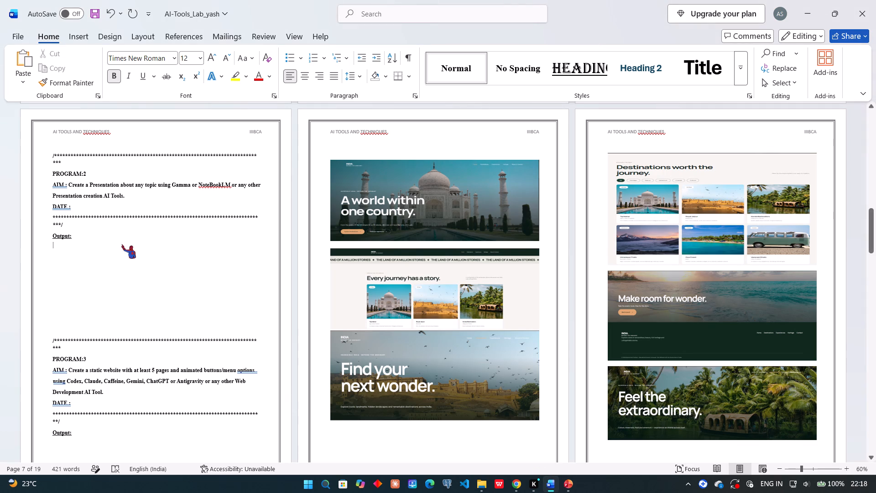
pyautogui.click(270, 356)
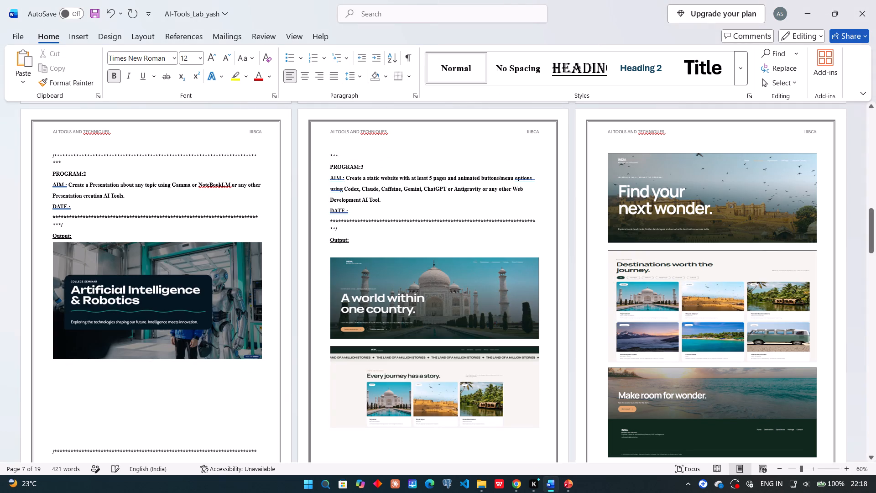
pyautogui.press('Return')
pyautogui.press('Return')
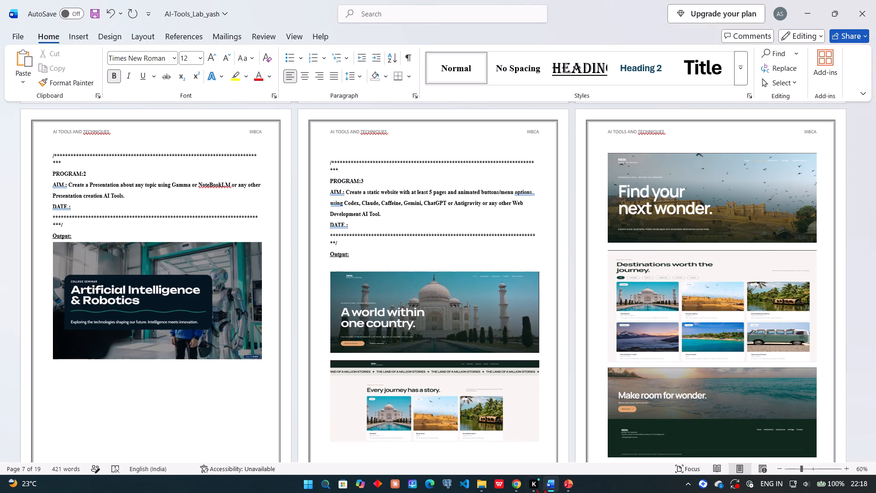
# Switch to PowerPoint and copy a capture of slide 2, "AI thinks. Robotics acts.".
pyautogui.click(564, 484)
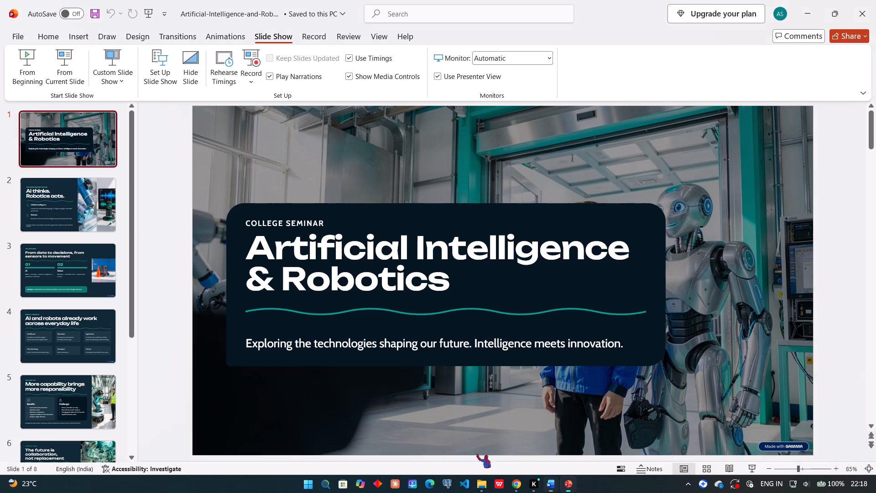
pyautogui.click(87, 203)
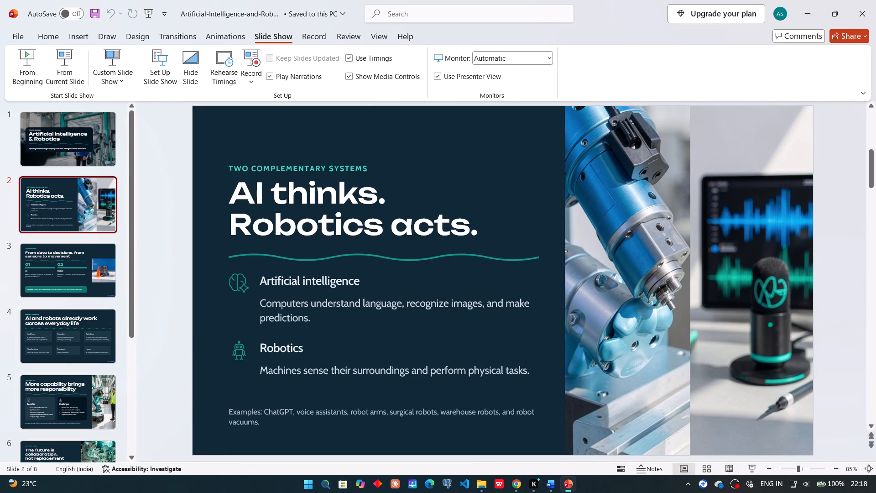
pyautogui.press('Print')
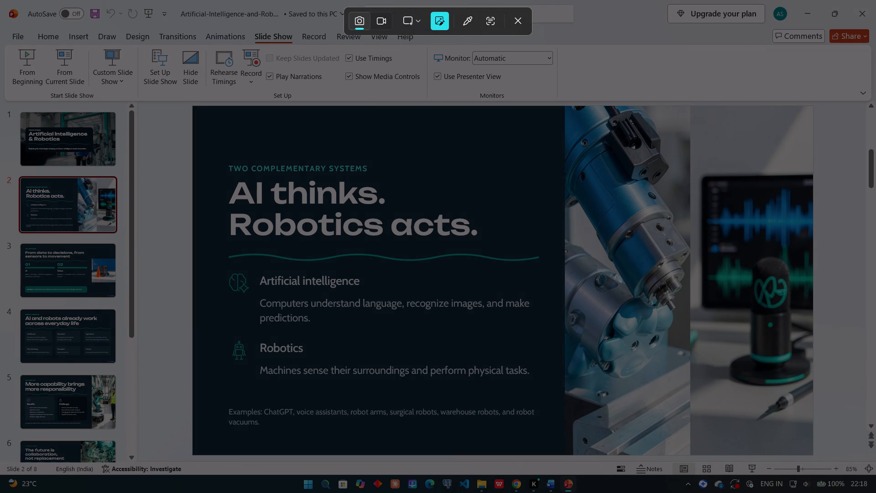
pyautogui.moveTo(193, 106); pyautogui.dragTo(620, 314)
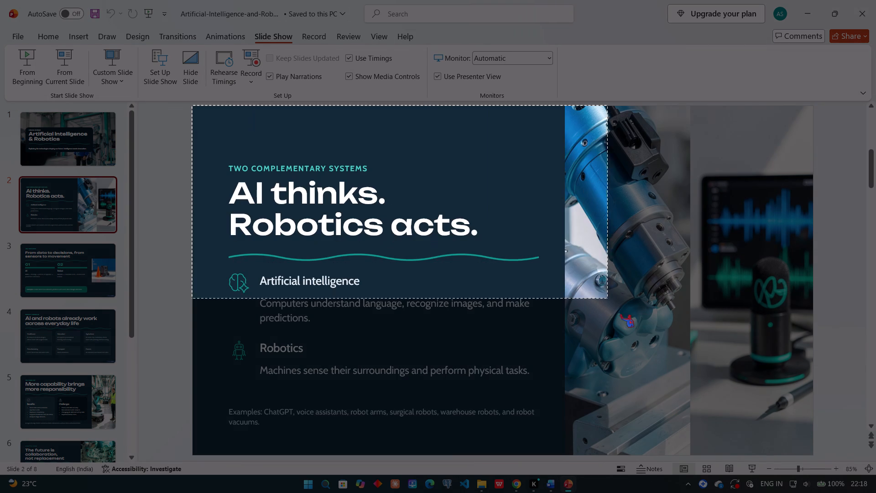
pyautogui.moveTo(620, 314); pyautogui.dragTo(815, 456)
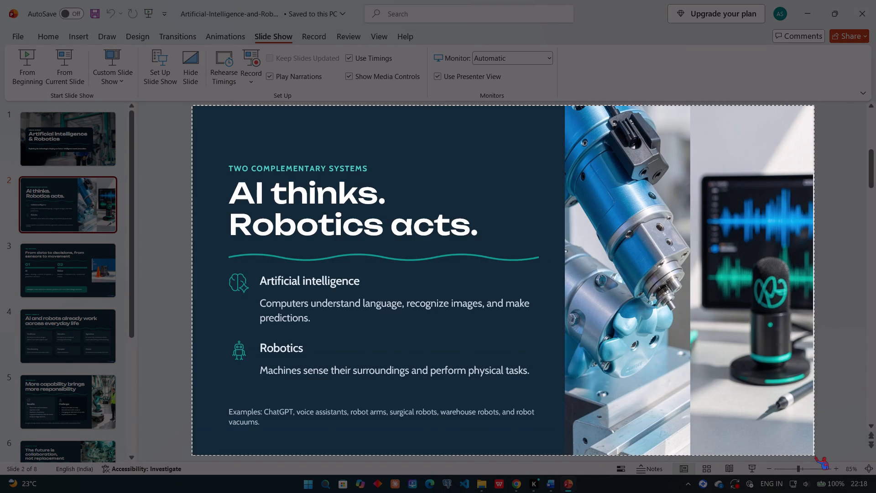
pyautogui.moveTo(815, 456); pyautogui.dragTo(813, 456)
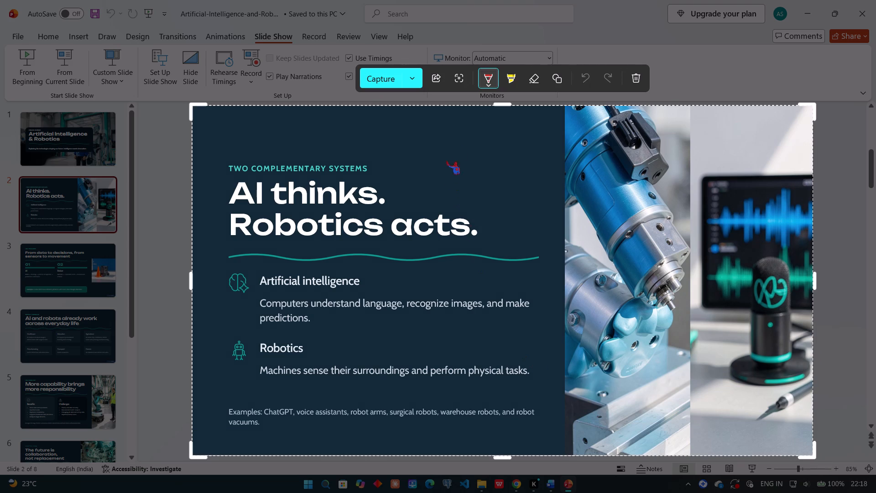
pyautogui.click(413, 80)
pyautogui.click(384, 154)
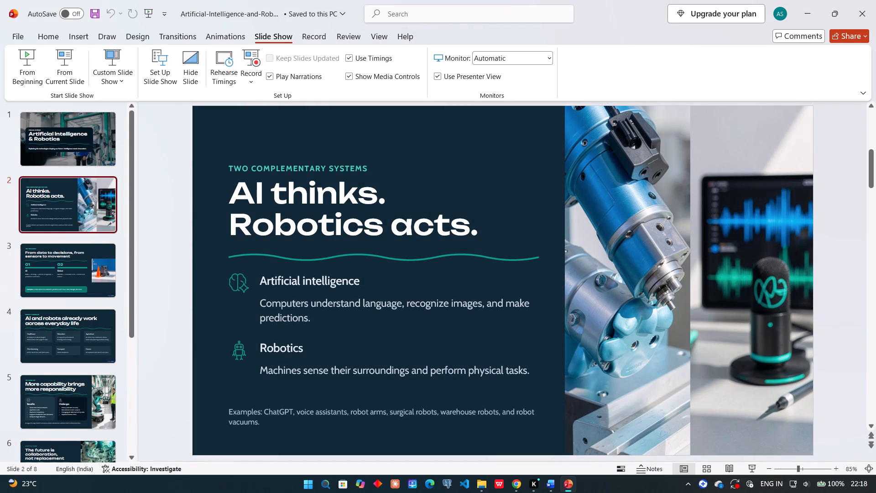
# Return to Word and paste the "AI thinks. Robotics acts." capture after the "Artificial Intelligence & Robotics" picture.
pyautogui.click(549, 482)
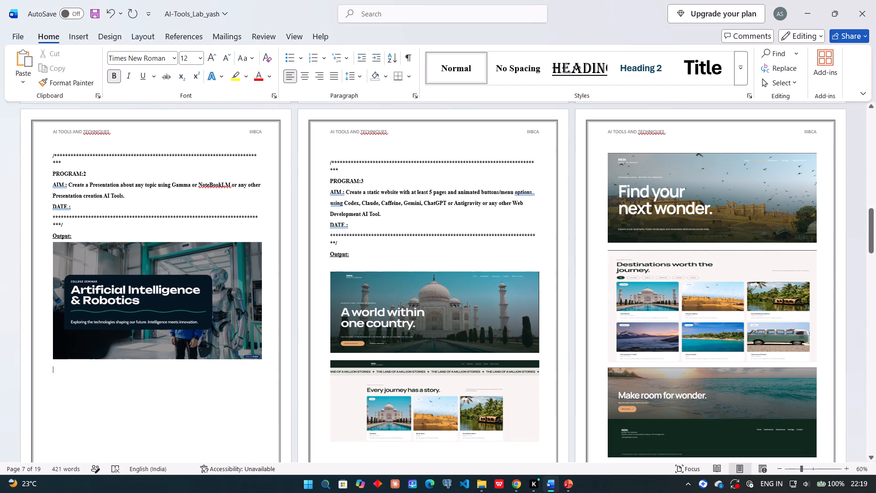
pyautogui.hotkey('ctrl', 'v')
# Reduce the heights of the "Artificial Intelligence & Robotics" and "AI thinks. Robotics acts." pictures so both fit on page 7.
pyautogui.click(428, 199)
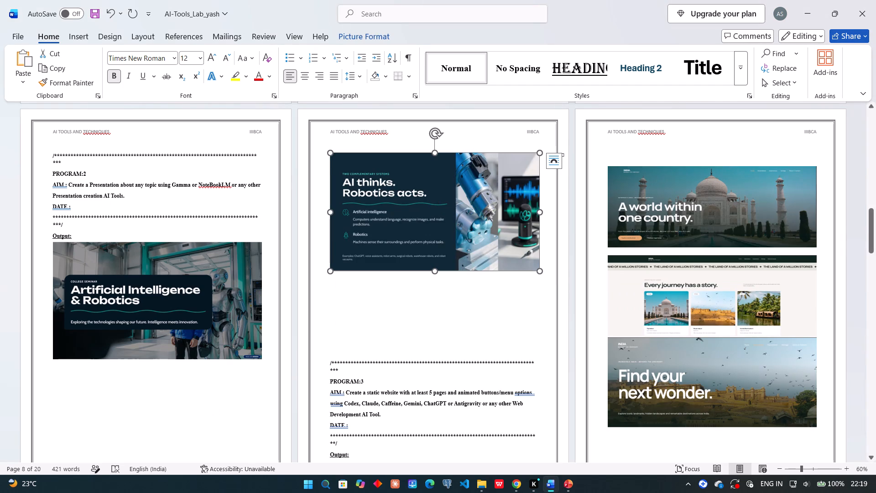
pyautogui.click(167, 341)
pyautogui.moveTo(156, 361); pyautogui.dragTo(159, 350)
pyautogui.click(417, 232)
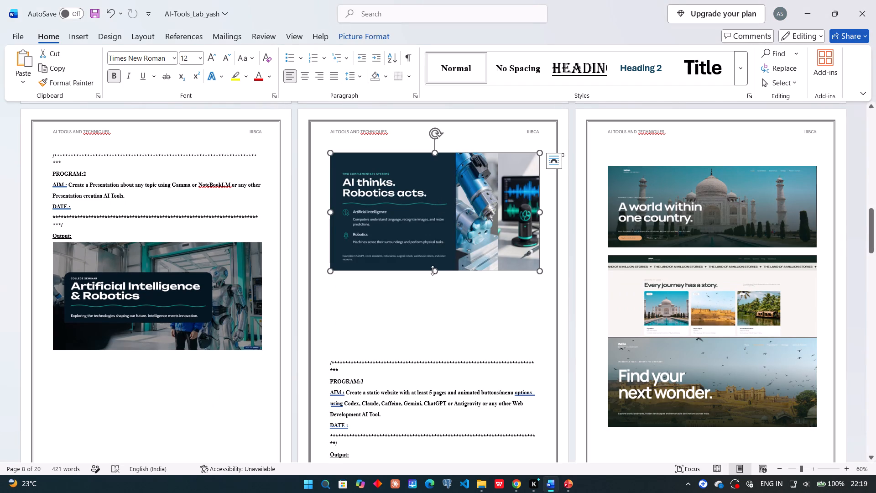
pyautogui.moveTo(433, 270); pyautogui.dragTo(436, 254)
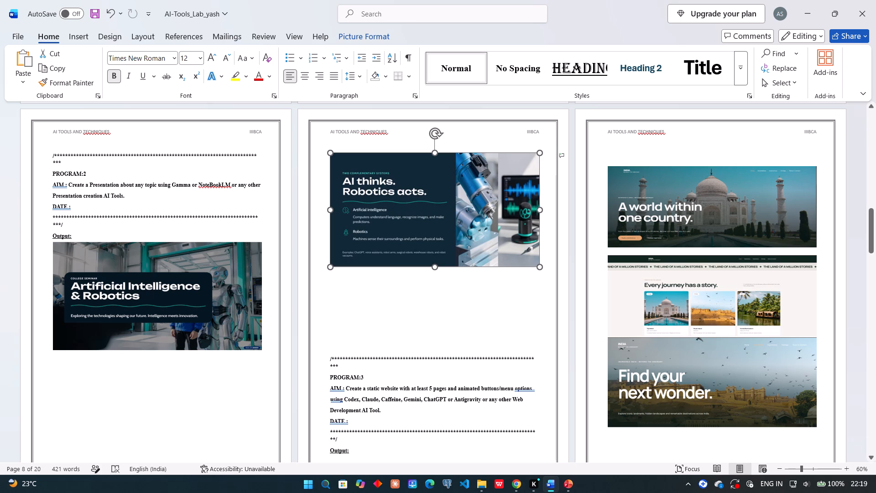
pyautogui.moveTo(432, 266); pyautogui.dragTo(437, 242)
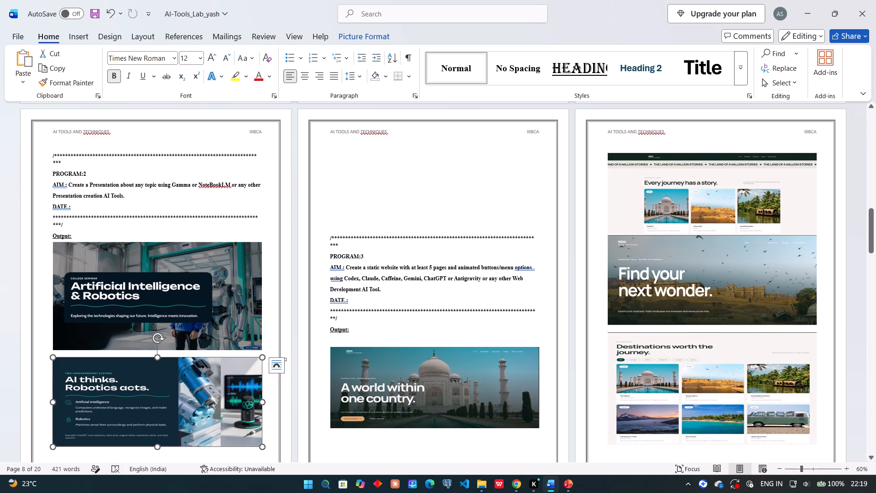
pyautogui.click(238, 311)
pyautogui.scroll(-2, 277, 369)
pyautogui.click(184, 360)
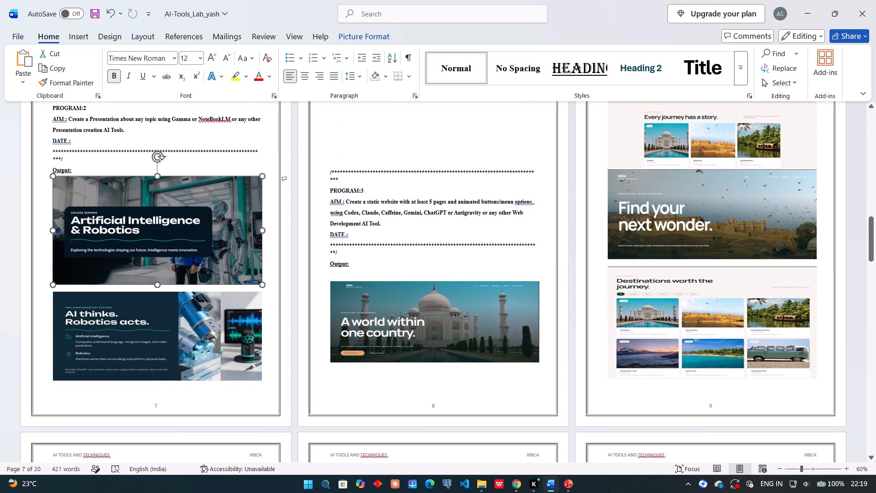
pyautogui.click(157, 379)
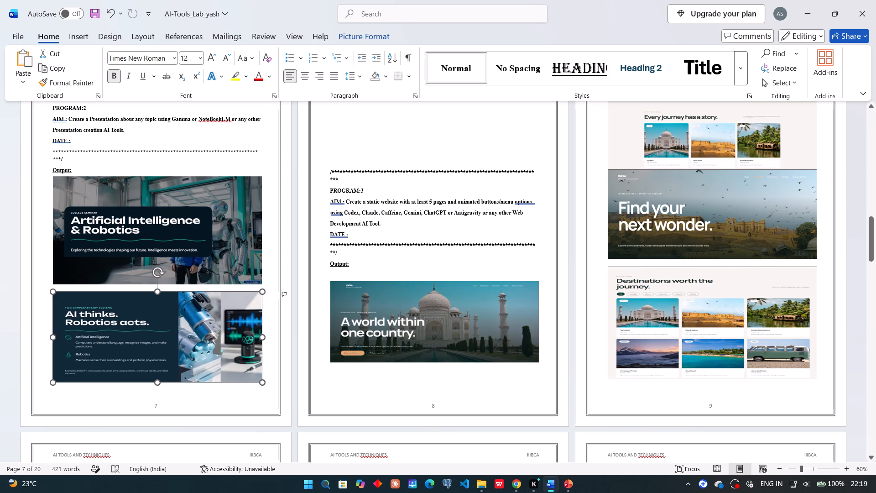
# Add a new line after the "AI thinks. Robotics acts." picture at the end of page 7.
pyautogui.click(269, 379)
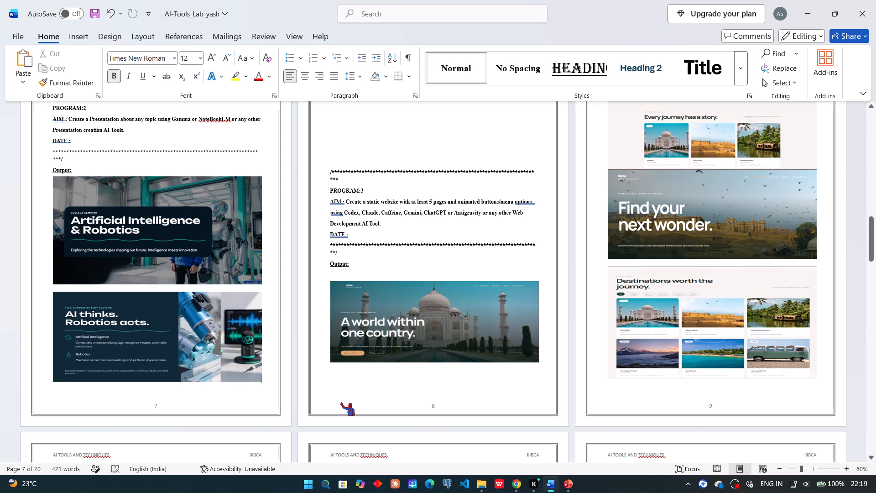
pyautogui.press('Return')
pyautogui.scroll(2, 366, 412)
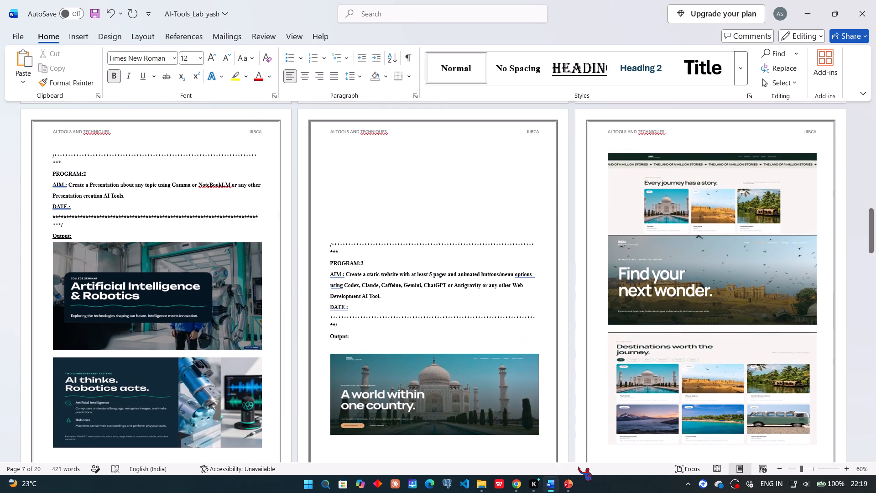
# Switch to PowerPoint and copy a capture of slide 3, "From data to decisions, from sensors to movement".
pyautogui.click(565, 486)
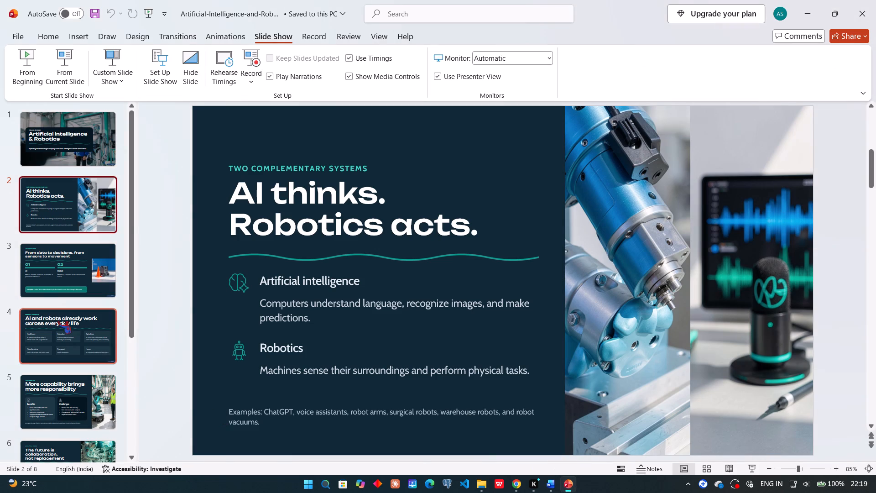
pyautogui.click(45, 270)
pyautogui.press('Print')
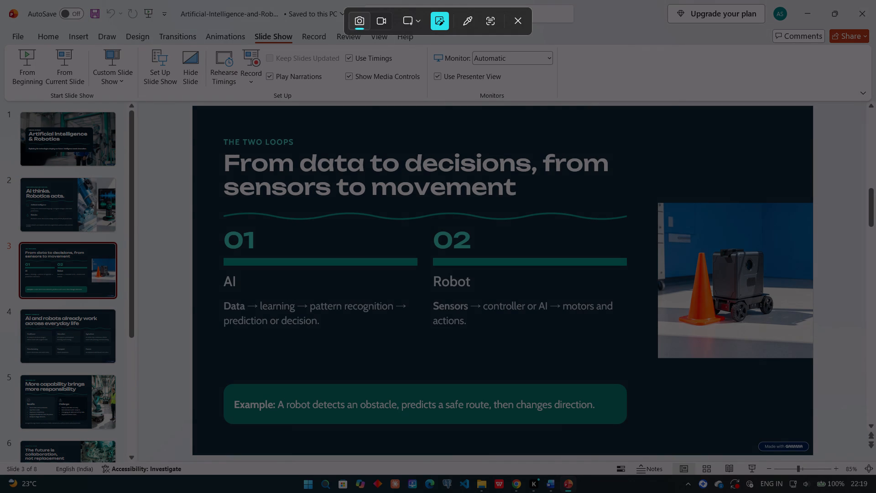
pyautogui.moveTo(193, 106); pyautogui.dragTo(814, 426)
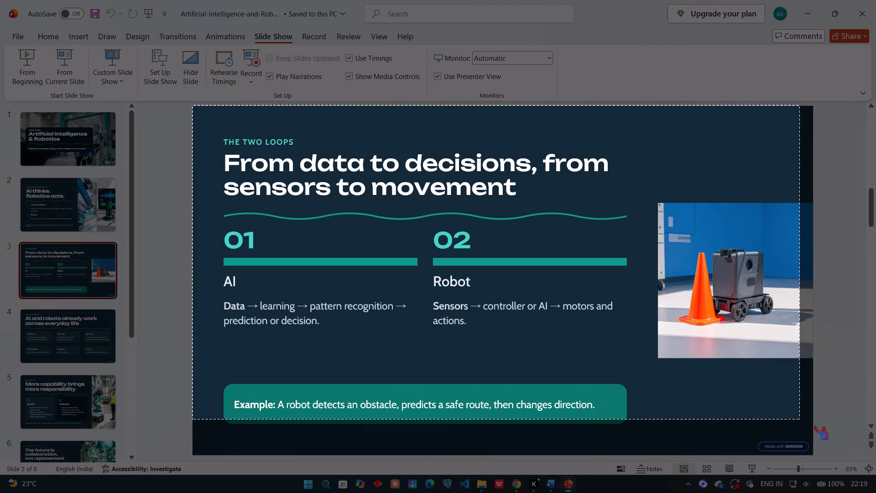
pyautogui.moveTo(814, 426); pyautogui.dragTo(813, 454)
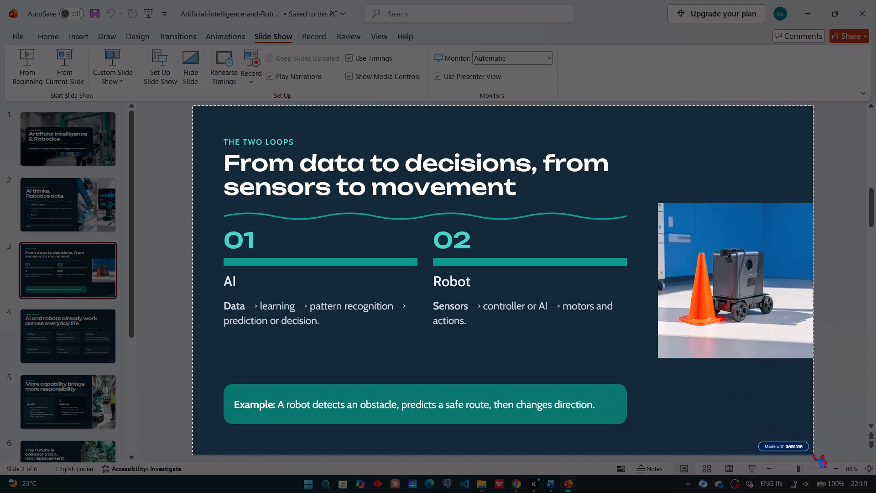
pyautogui.moveTo(813, 454); pyautogui.dragTo(813, 454)
pyautogui.click(412, 82)
pyautogui.click(377, 153)
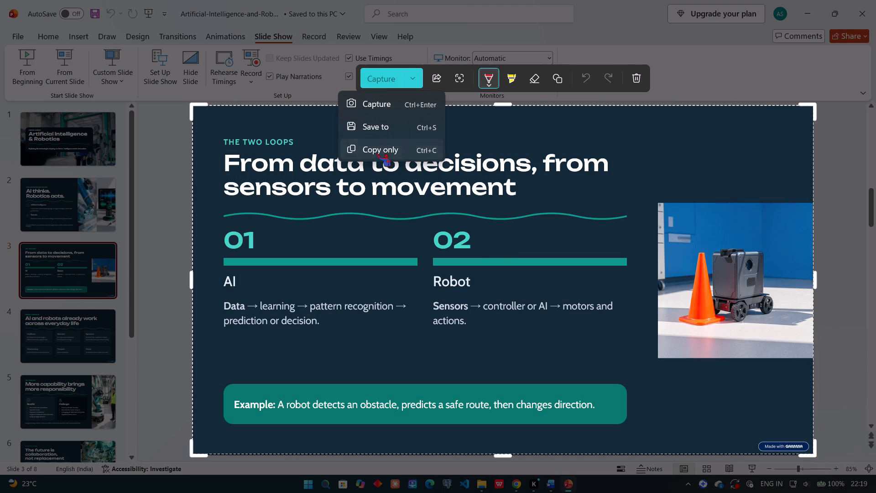
# Return to Word, paste the "From data to decisions" capture at the top of page 8, and add two new lines after it.
pyautogui.click(548, 482)
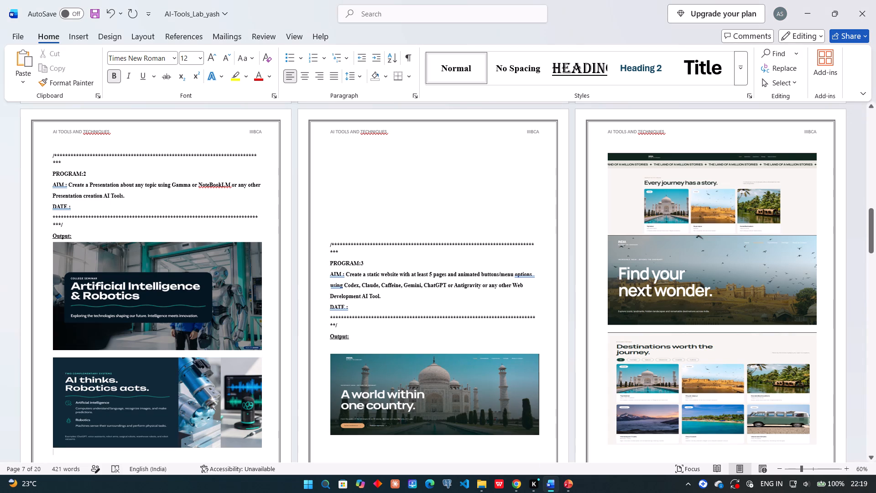
pyautogui.click(365, 153)
pyautogui.click(344, 148)
pyautogui.hotkey('ctrl', 'v')
pyautogui.click(542, 264)
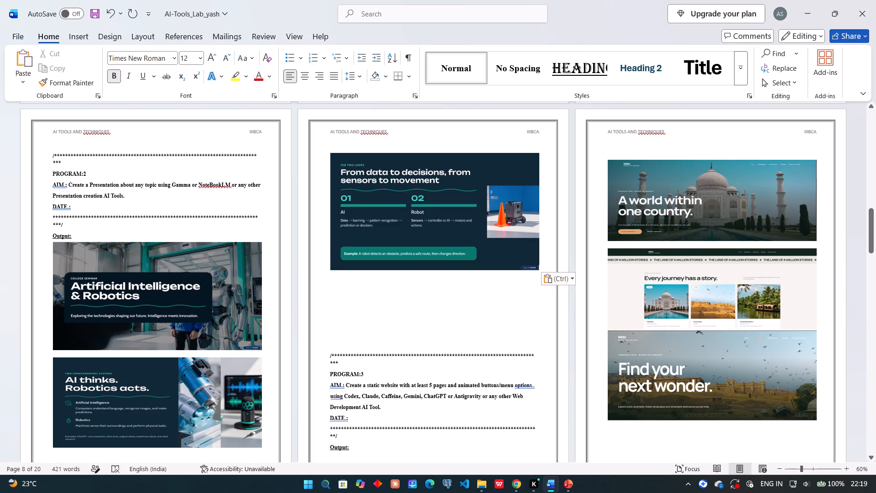
pyautogui.press('Return')
pyautogui.press('Return')
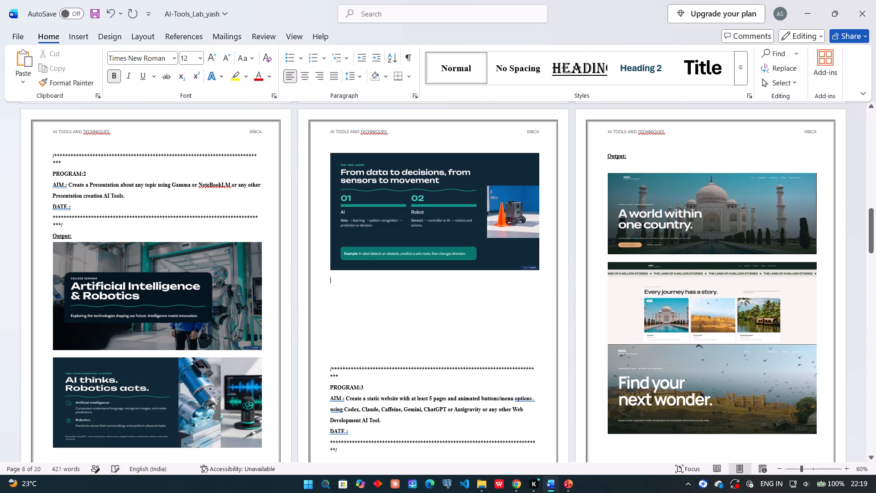
# Switch to PowerPoint and copy a capture of slide 4, "AI and robots already work across everyday life".
pyautogui.click(570, 489)
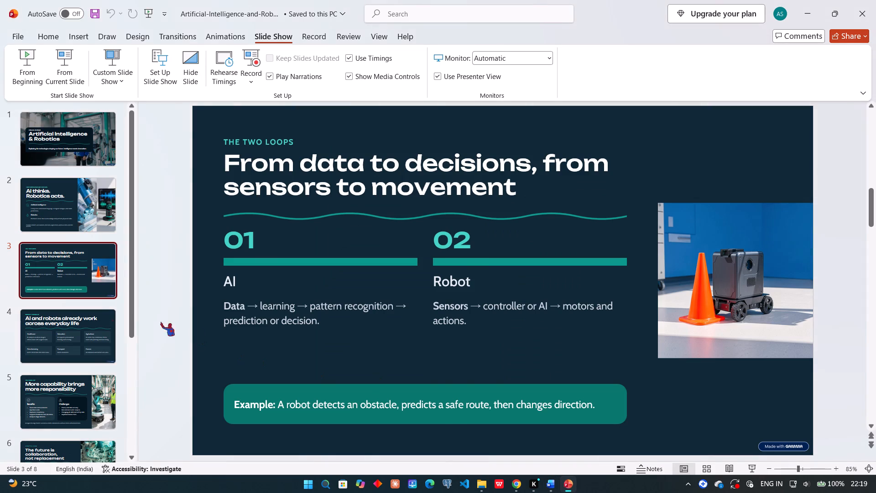
pyautogui.click(48, 335)
pyautogui.press('Print')
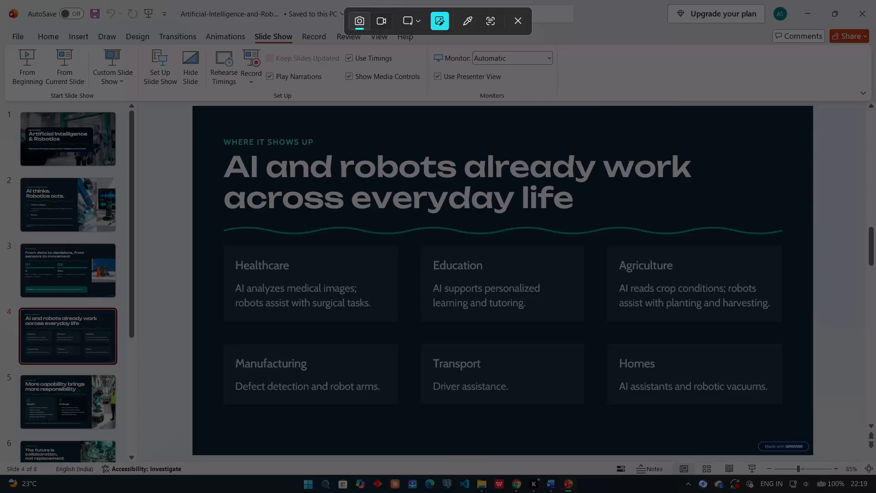
pyautogui.moveTo(192, 106); pyautogui.dragTo(811, 453)
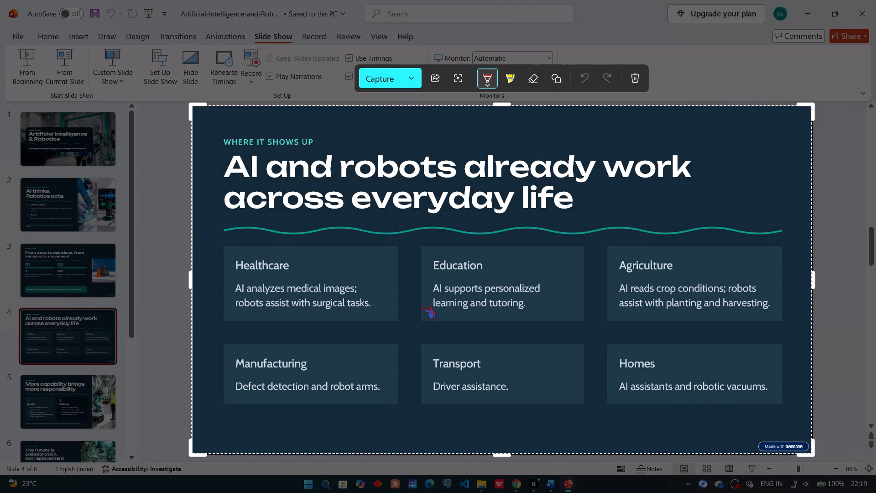
pyautogui.click(420, 73)
pyautogui.click(402, 148)
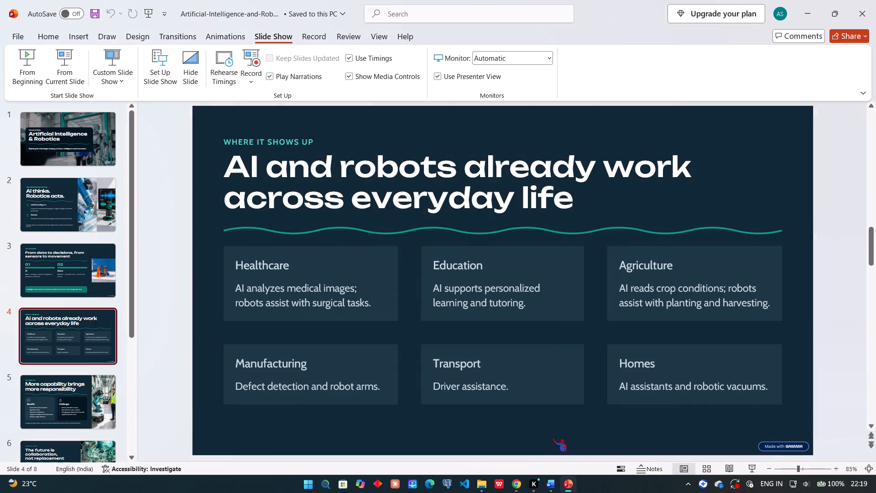
# Return to Word and paste the "AI and robots already work across everyday life" capture below the "From data to decisions" picture on page 8.
pyautogui.click(547, 483)
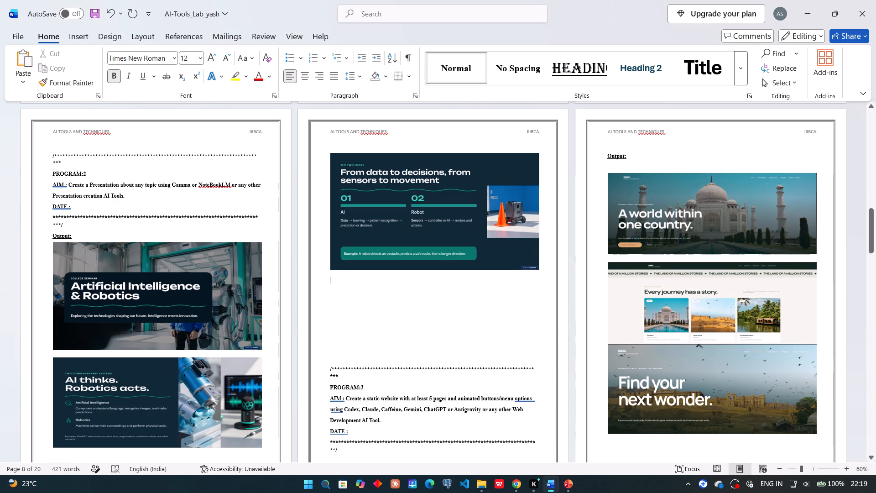
pyautogui.hotkey('ctrl', 'v')
pyautogui.scroll(-1, 479, 370)
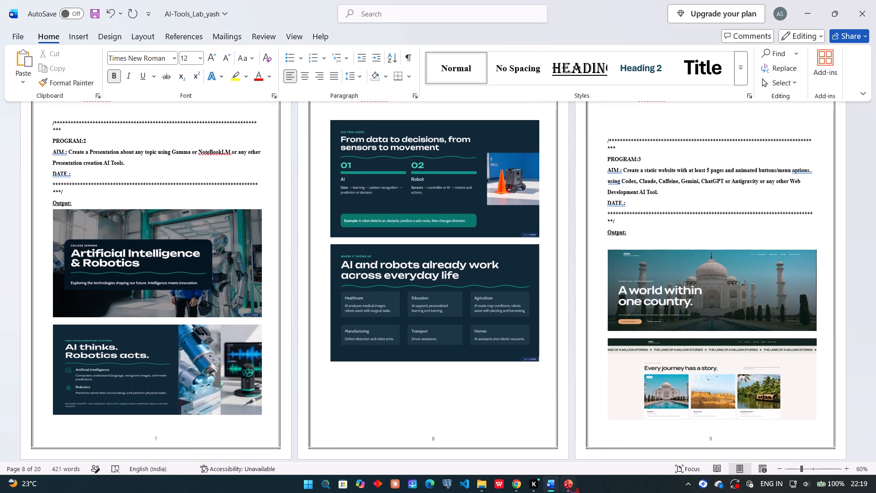
# Switch to PowerPoint and copy a capture of slide 5, "More capability brings more responsibility".
pyautogui.click(568, 487)
pyautogui.scroll(-2, 438, 411)
pyautogui.scroll(3, 96, 345)
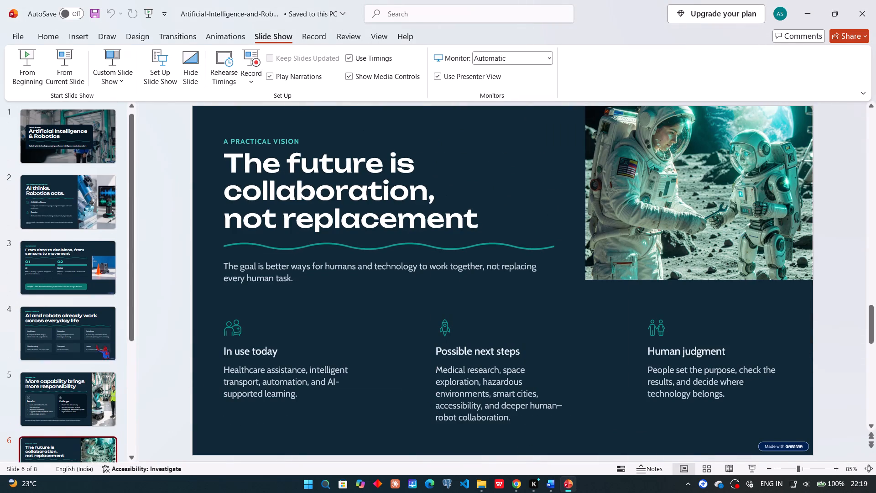
pyautogui.click(79, 339)
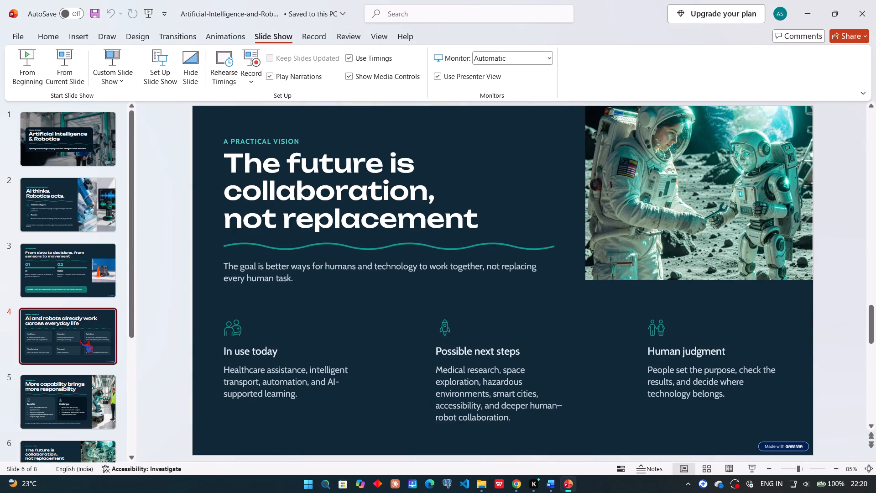
pyautogui.click(68, 402)
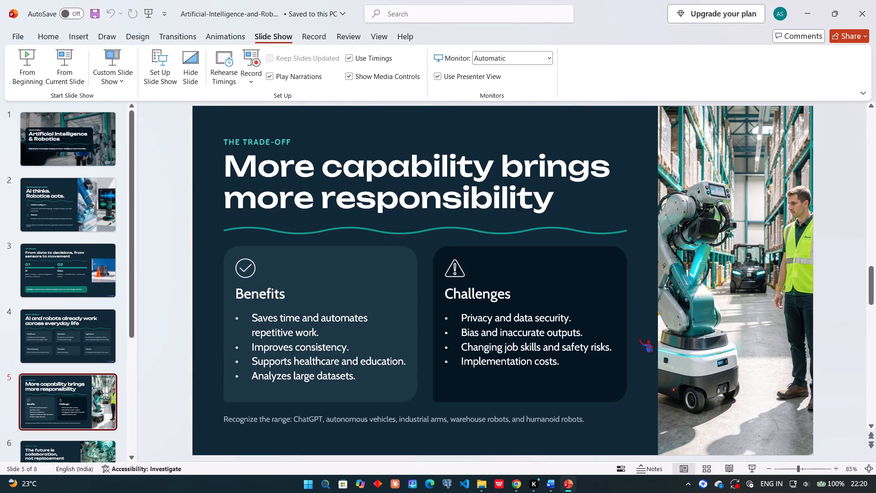
pyautogui.press('Print')
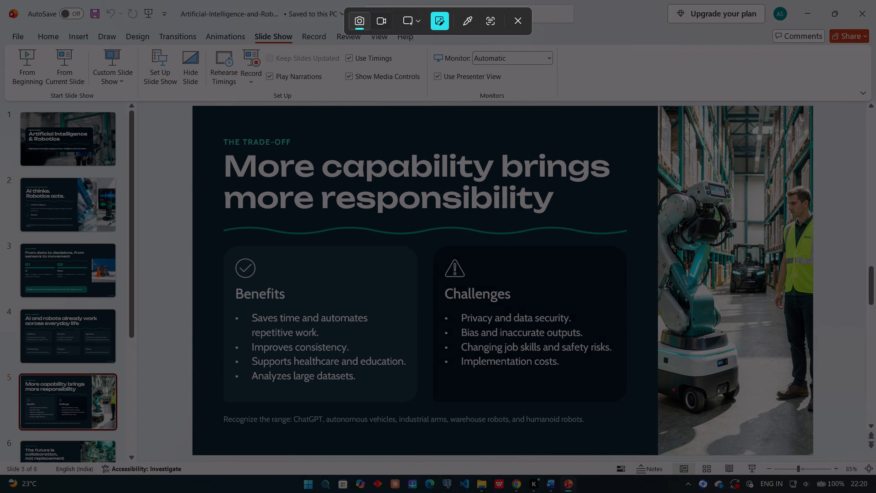
pyautogui.moveTo(192, 105); pyautogui.dragTo(713, 397)
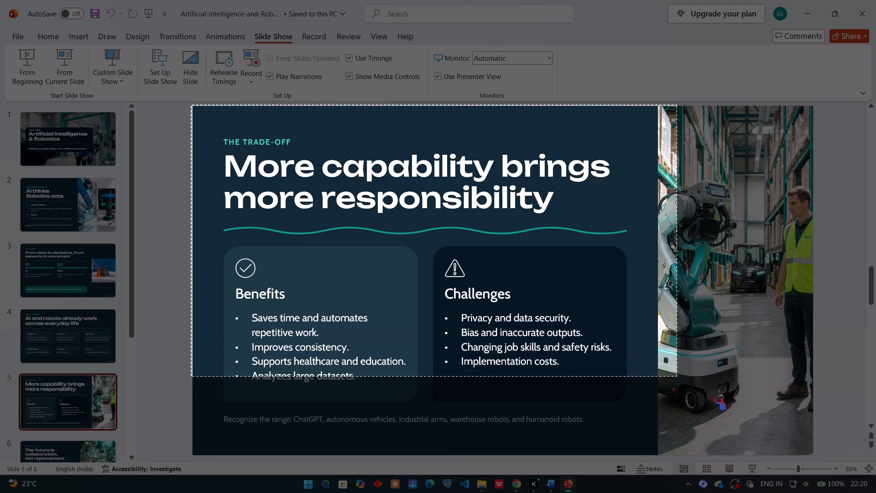
pyautogui.moveTo(713, 397); pyautogui.dragTo(813, 455)
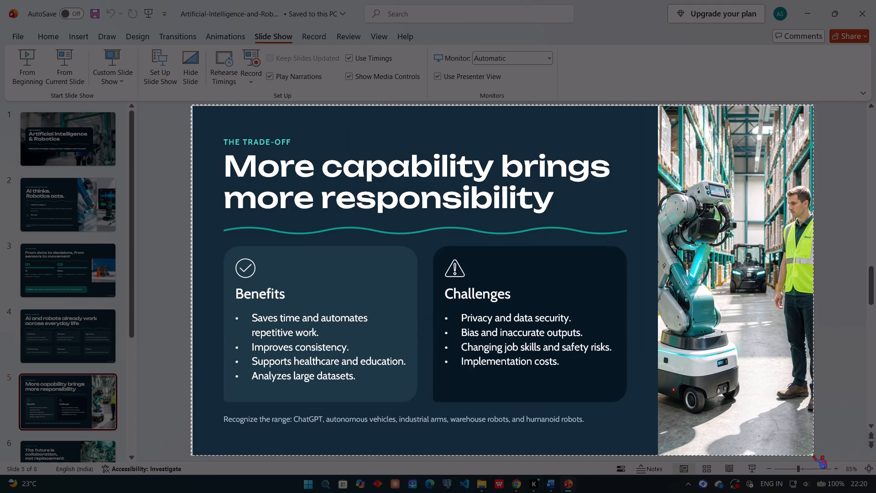
pyautogui.moveTo(813, 455); pyautogui.dragTo(813, 454)
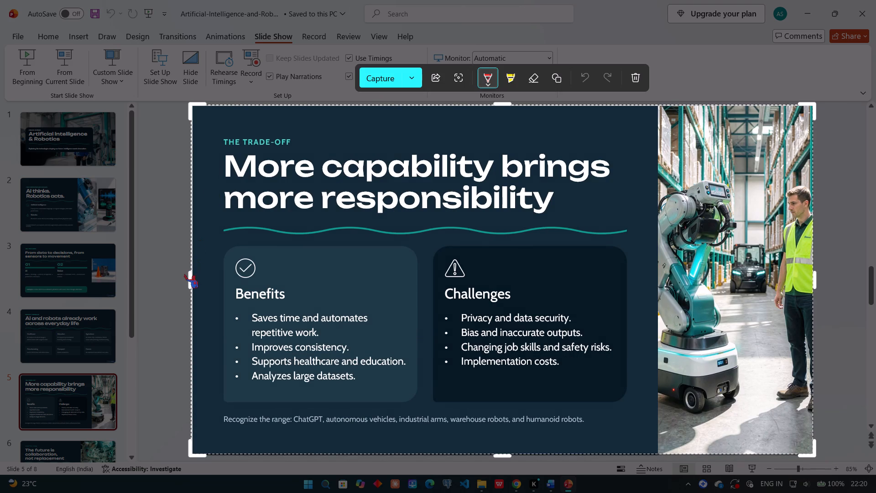
pyautogui.click(190, 277)
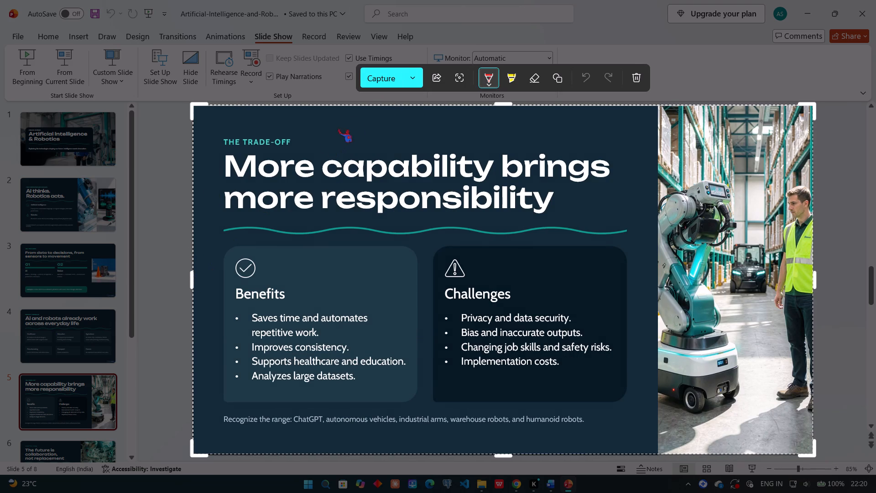
pyautogui.click(407, 81)
pyautogui.click(386, 150)
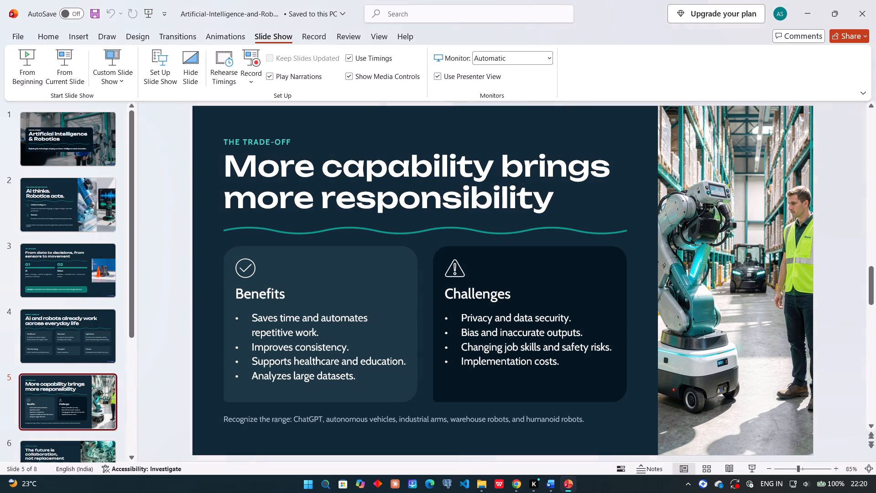
# Return to Word, paste the "More capability brings more responsibility" capture after the page 8 pictures, and add one new line after it.
pyautogui.click(557, 485)
pyautogui.click(430, 397)
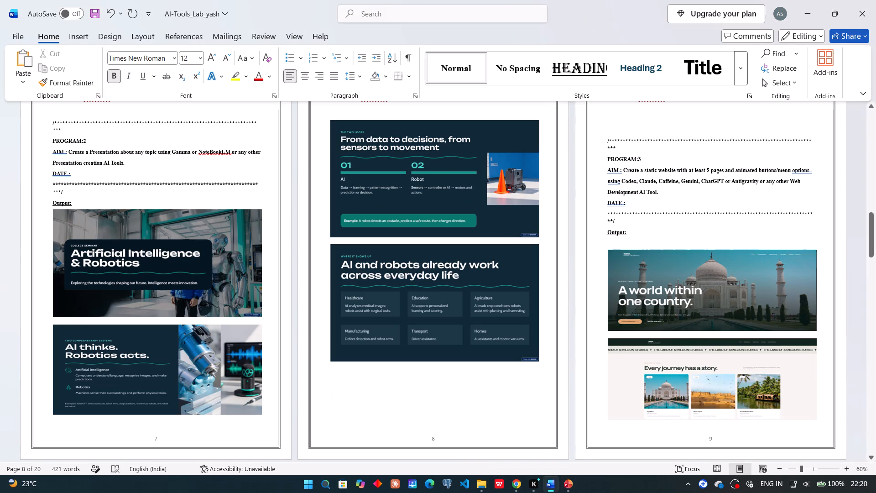
pyautogui.hotkey('ctrl', 'v')
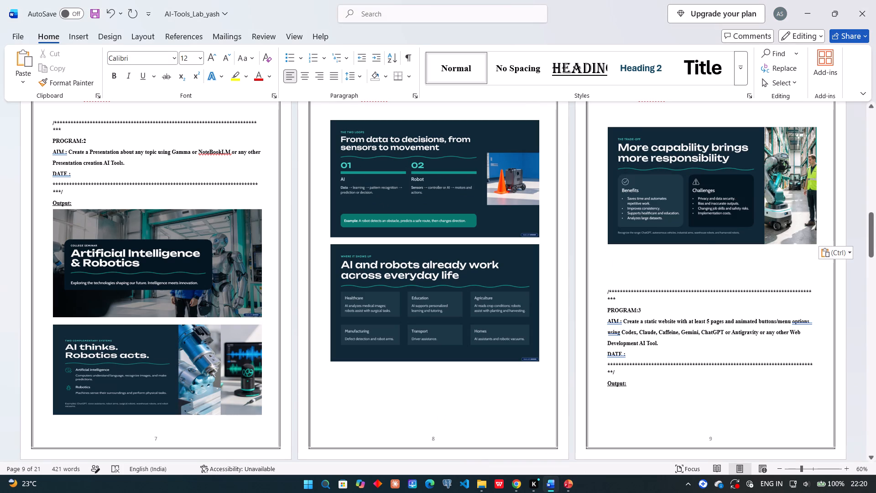
pyautogui.scroll(2, 670, 224)
pyautogui.click(823, 297)
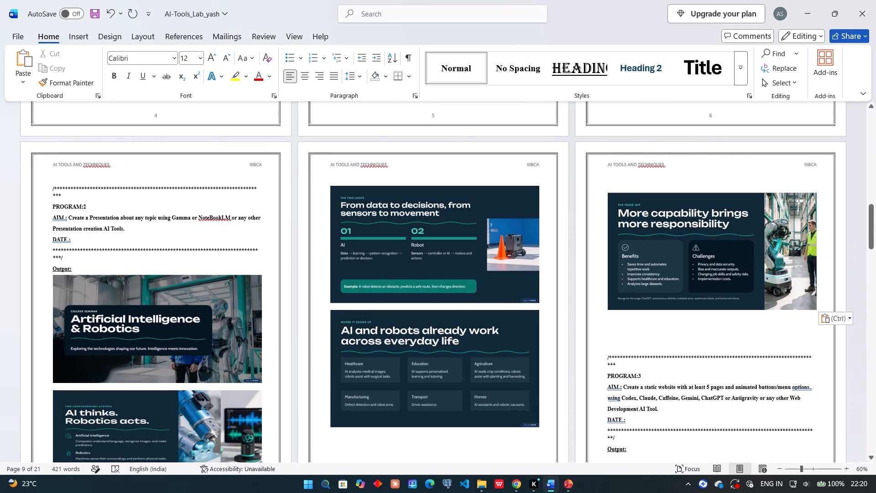
pyautogui.press('Return')
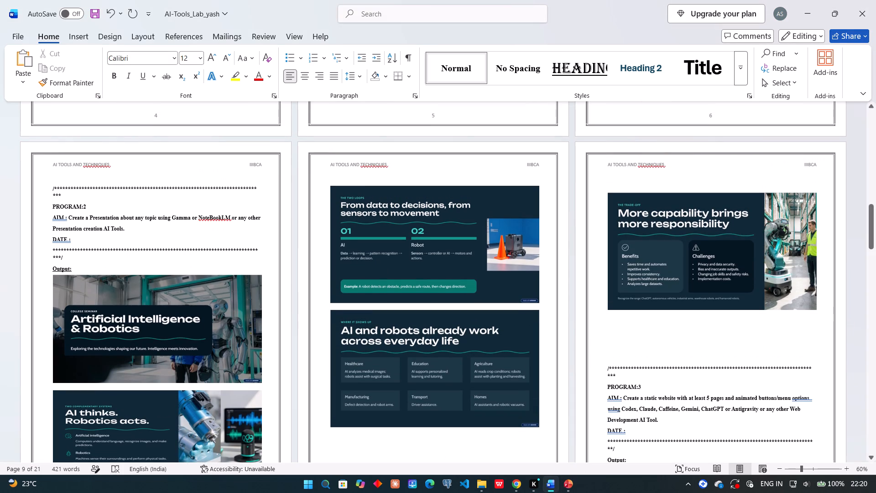
pyautogui.press('Return')
pyautogui.press('BackSpace')
# Switch to PowerPoint and copy a capture of slide 6, "The future is collaboration, not replacement".
pyautogui.click(572, 479)
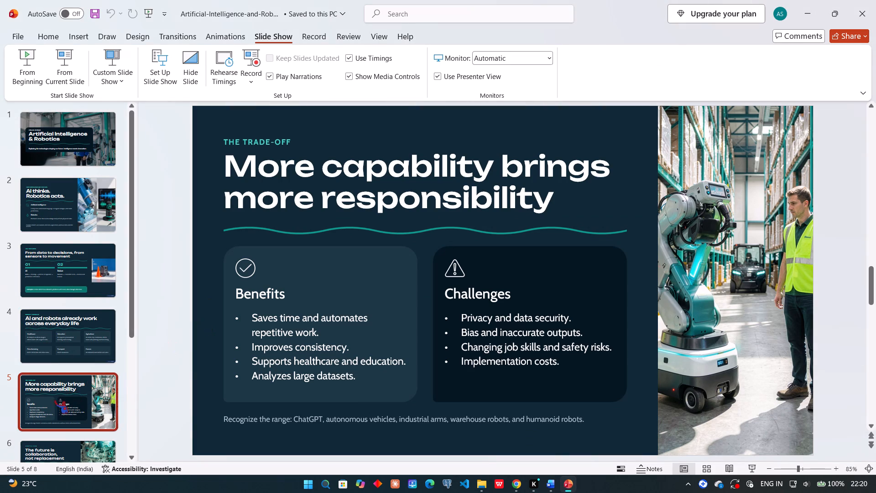
pyautogui.scroll(-2, 54, 393)
pyautogui.click(61, 340)
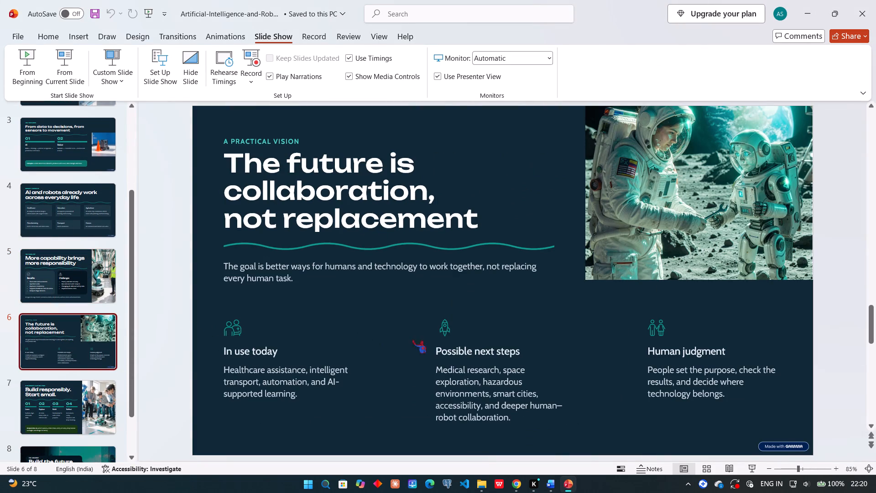
pyautogui.press('Print')
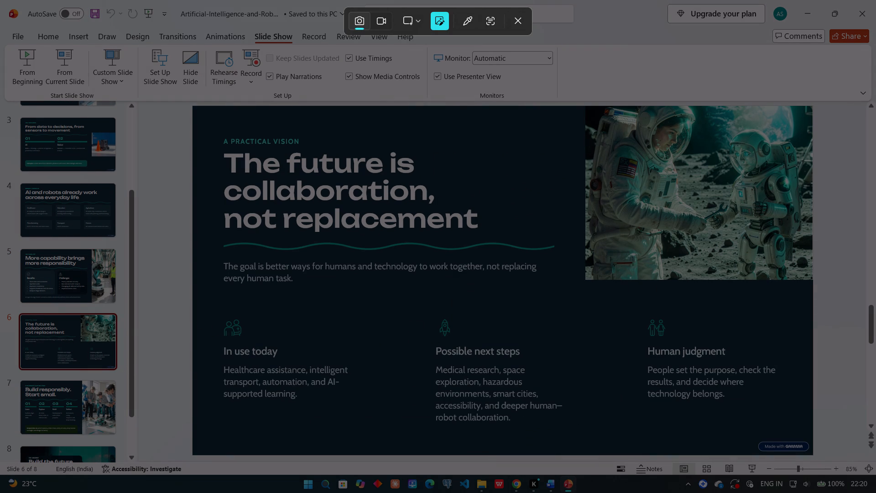
pyautogui.moveTo(192, 105); pyautogui.dragTo(301, 168)
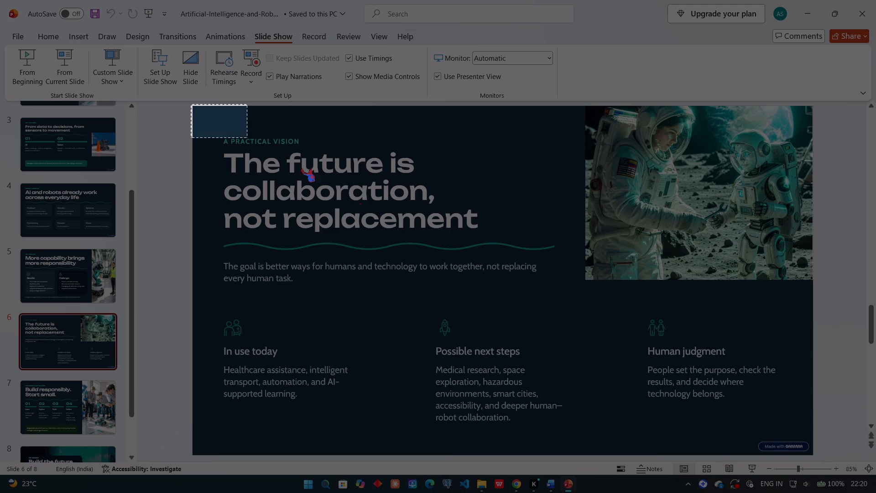
pyautogui.moveTo(301, 168); pyautogui.dragTo(813, 456)
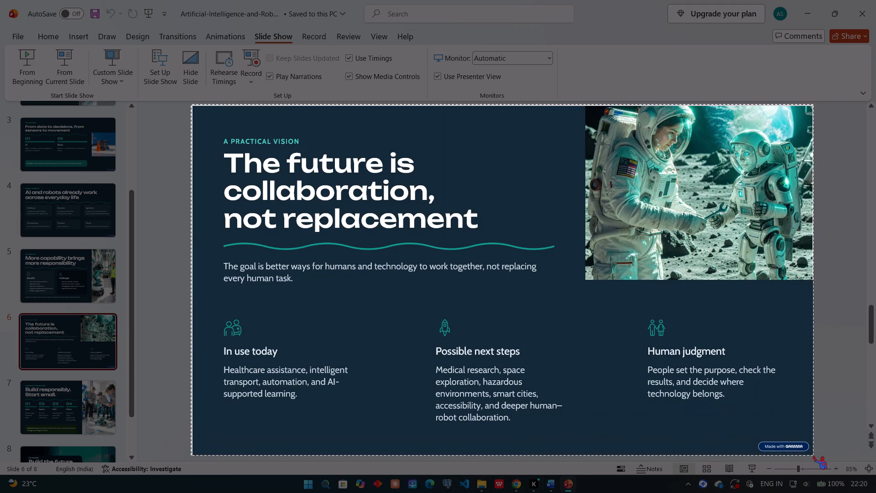
pyautogui.moveTo(813, 456); pyautogui.dragTo(812, 456)
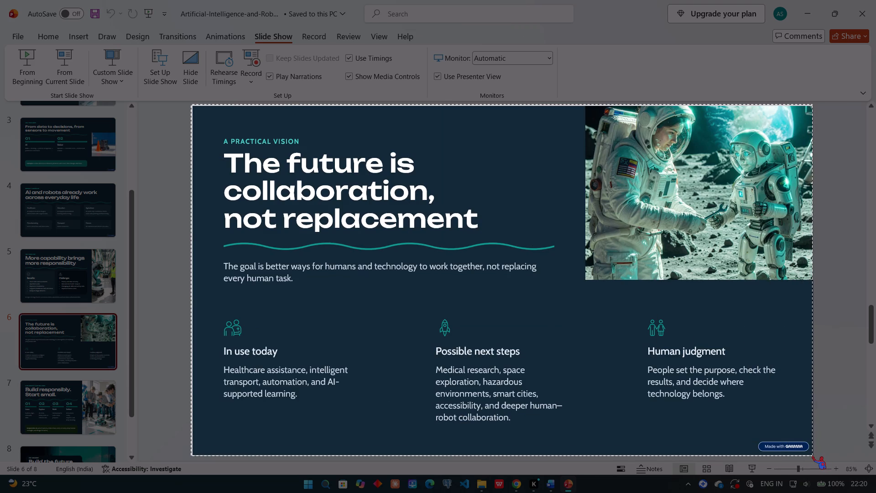
pyautogui.moveTo(812, 456); pyautogui.dragTo(813, 454)
pyautogui.click(407, 73)
pyautogui.click(409, 140)
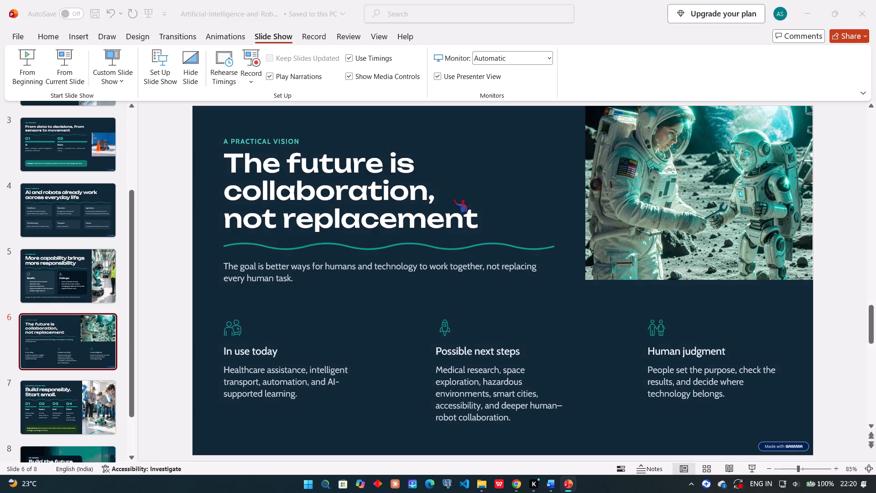
# Return to Word, paste the "The future is collaboration, not replacement" capture below the page 9 picture, and add two new lines after it.
pyautogui.click(552, 483)
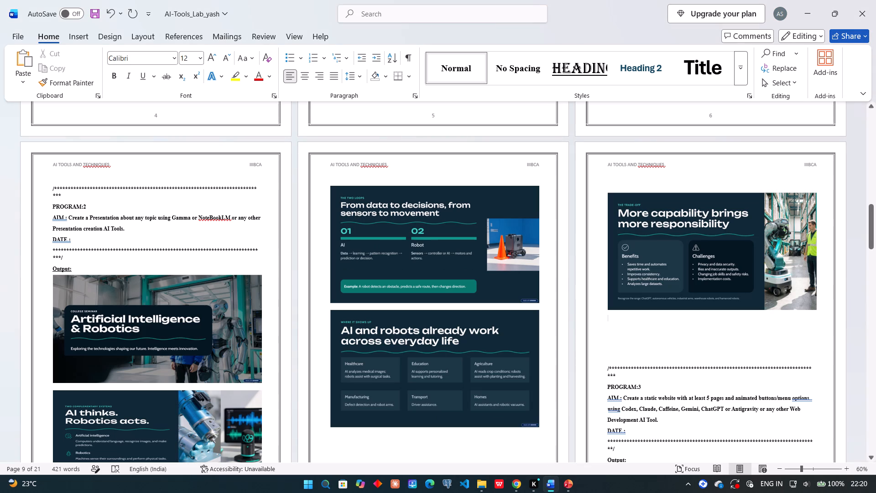
pyautogui.hotkey('ctrl', 'v')
pyautogui.scroll(-3, 641, 361)
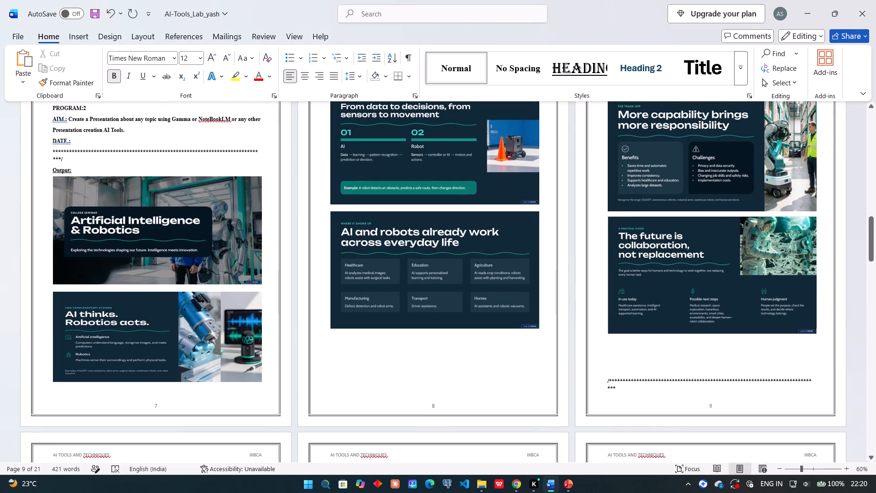
pyautogui.press('Return')
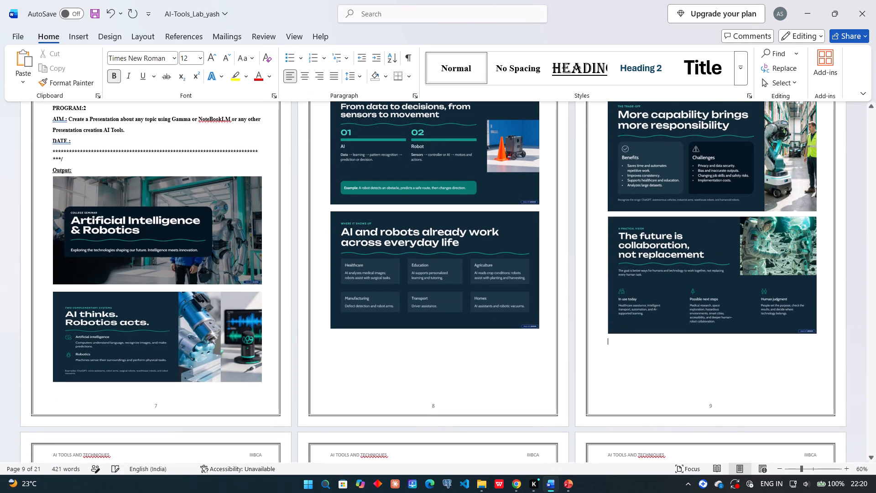
pyautogui.press('Return')
# Switch to PowerPoint and copy a full-slide capture of slide 7, "Build responsibly. Start small.", with the message notification dismissed.
pyautogui.click(567, 485)
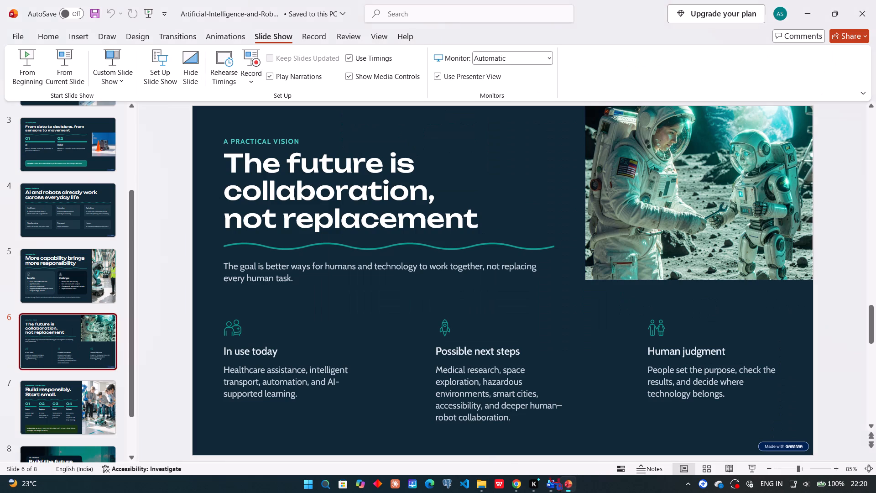
pyautogui.click(68, 410)
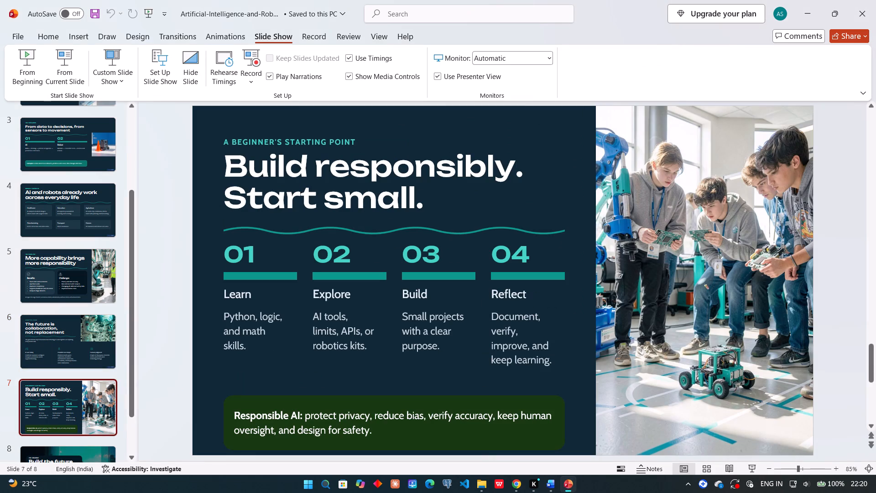
pyautogui.press('Print')
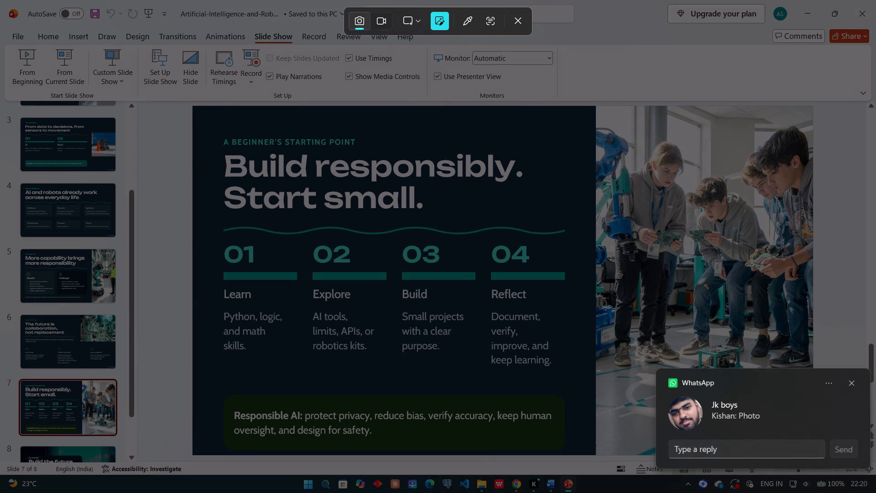
pyautogui.click(525, 26)
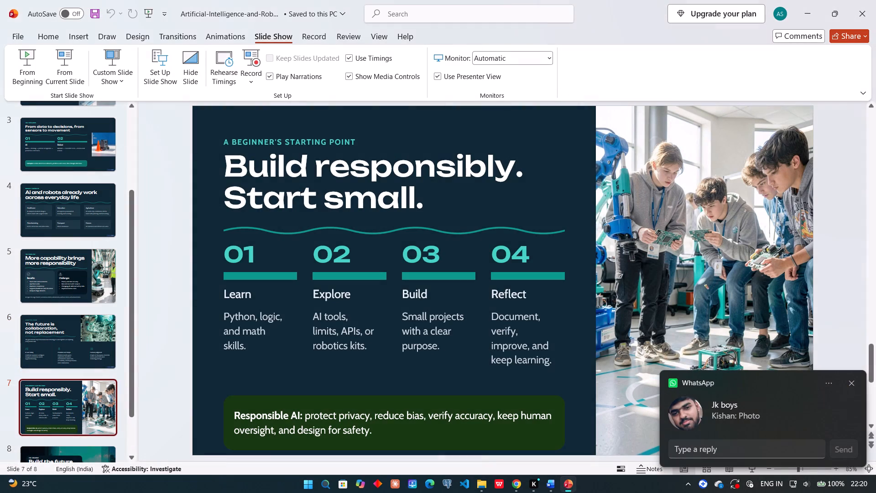
pyautogui.click(854, 384)
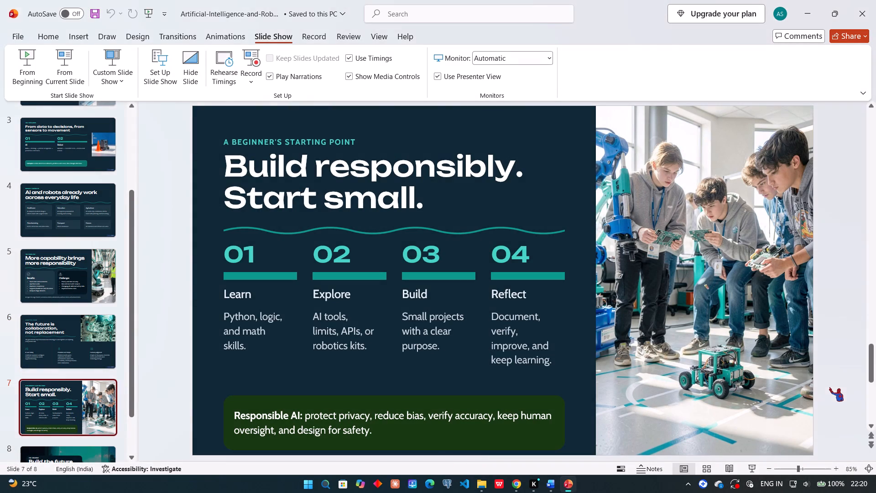
pyautogui.press('Print')
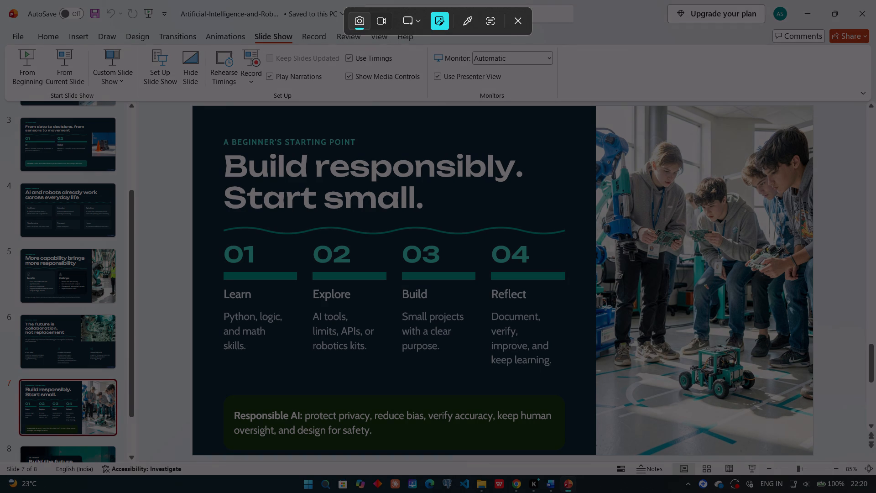
pyautogui.moveTo(192, 105); pyautogui.dragTo(742, 427)
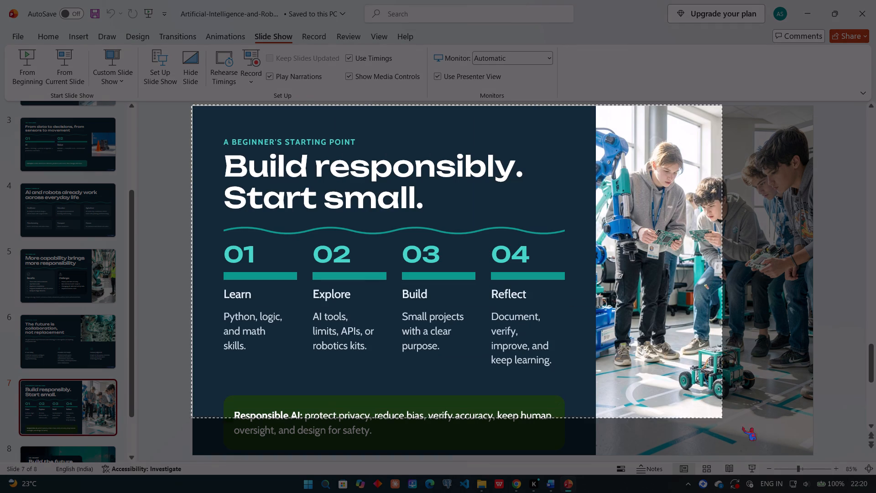
pyautogui.moveTo(742, 427); pyautogui.dragTo(814, 454)
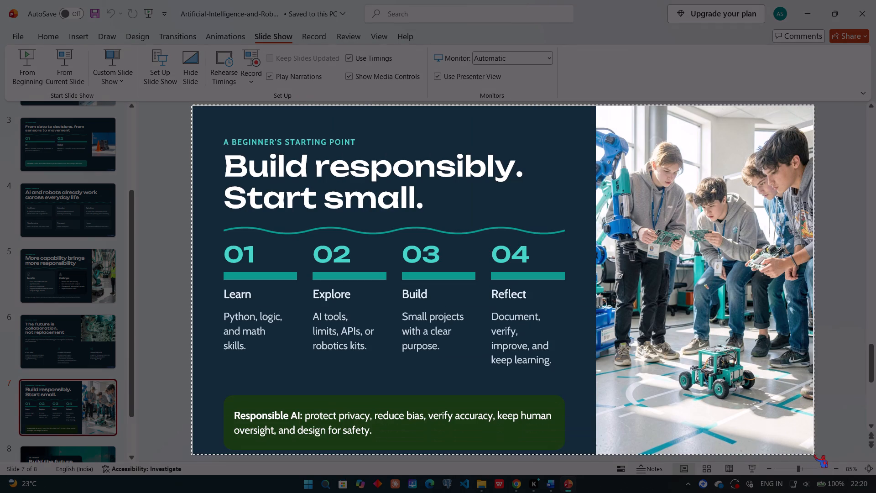
pyautogui.moveTo(814, 454); pyautogui.dragTo(814, 454)
pyautogui.click(412, 79)
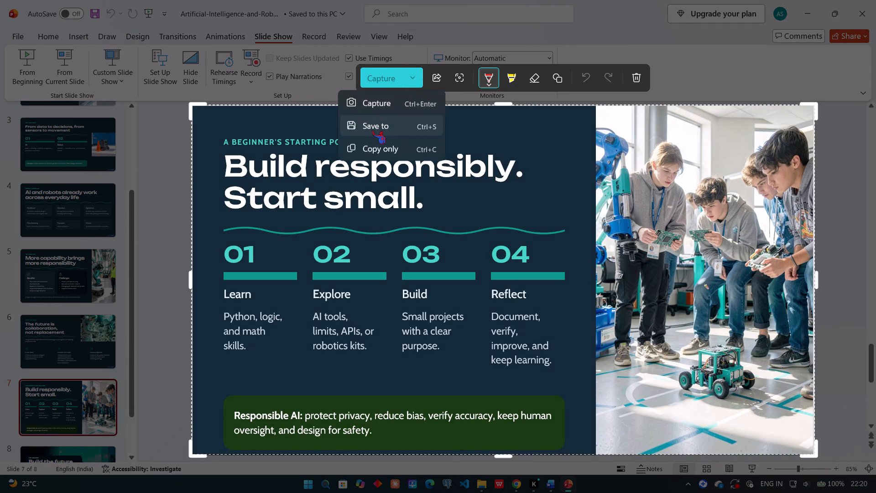
pyautogui.click(361, 141)
# Return to Word, to the empty line below the "The future is collaboration, not replacement" picture on page 9.
pyautogui.click(554, 485)
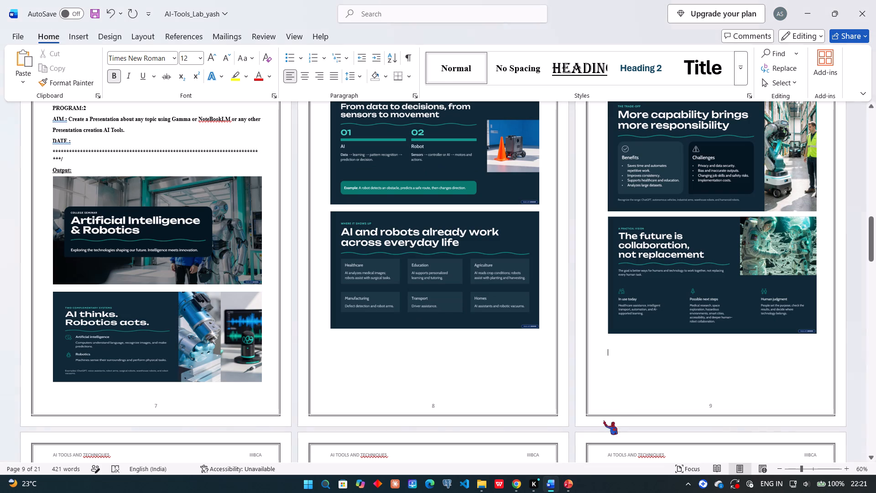
# Paste the "Build responsibly. Start small." capture in Word after the page 9 pictures and add a new line after it.
pyautogui.hotkey('ctrl', 'v')
pyautogui.scroll(-2, 618, 381)
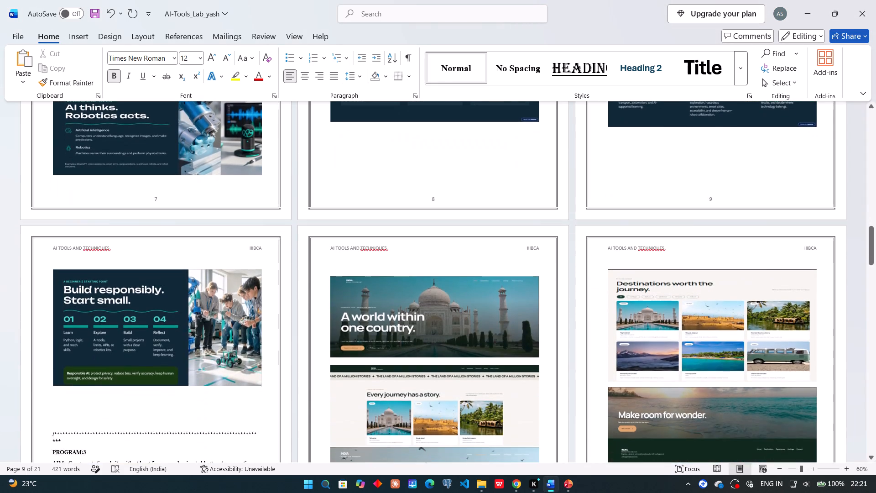
pyautogui.scroll(-3, 618, 381)
pyautogui.press('Return')
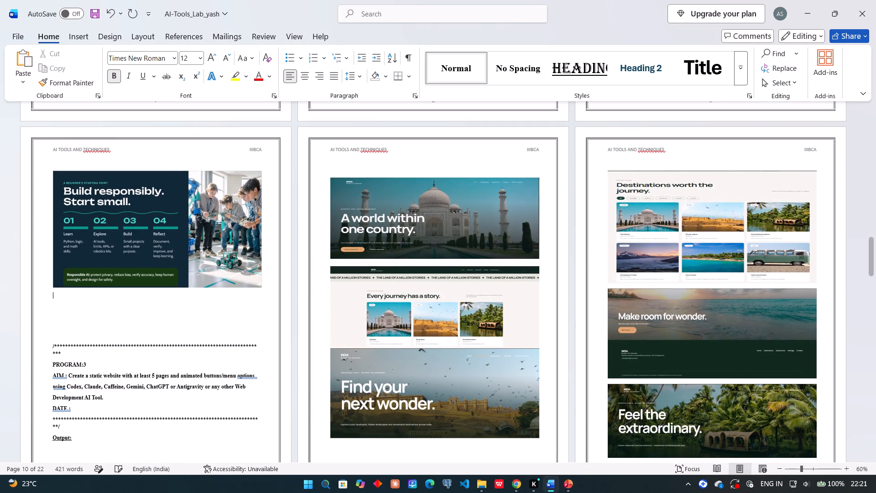
# Switch to PowerPoint and copy a capture of slide 8, "Build the future".
pyautogui.click(576, 488)
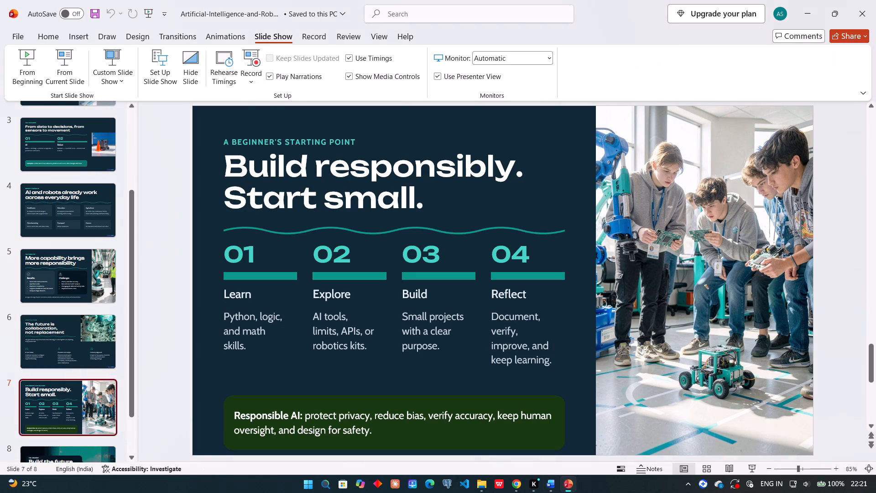
pyautogui.scroll(-2, 83, 421)
pyautogui.moveTo(57, 405); pyautogui.dragTo(59, 409)
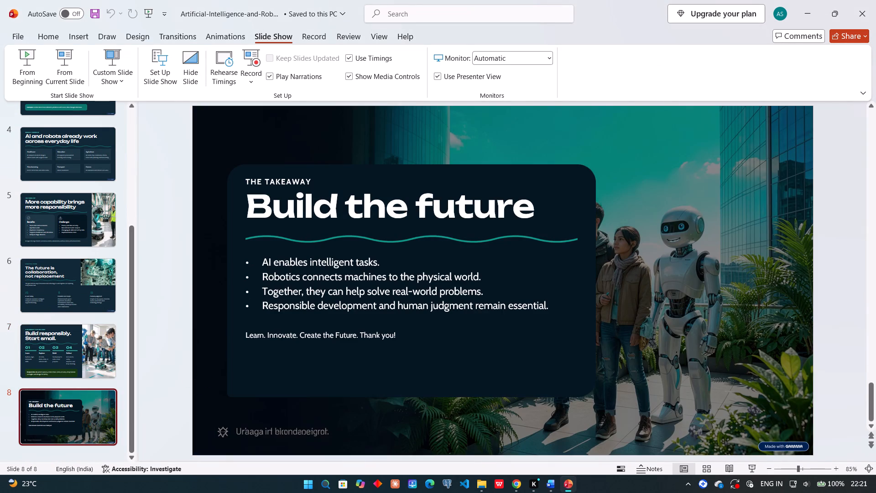
pyautogui.press('Print')
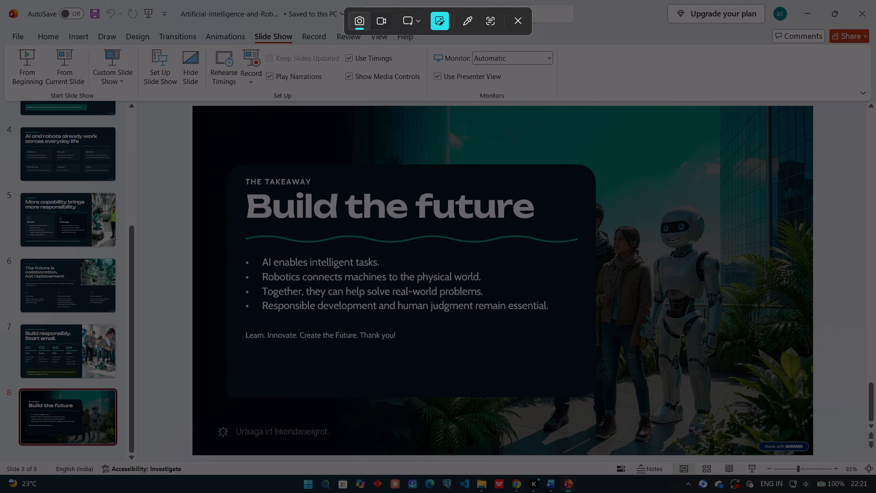
pyautogui.moveTo(193, 106); pyautogui.dragTo(374, 219)
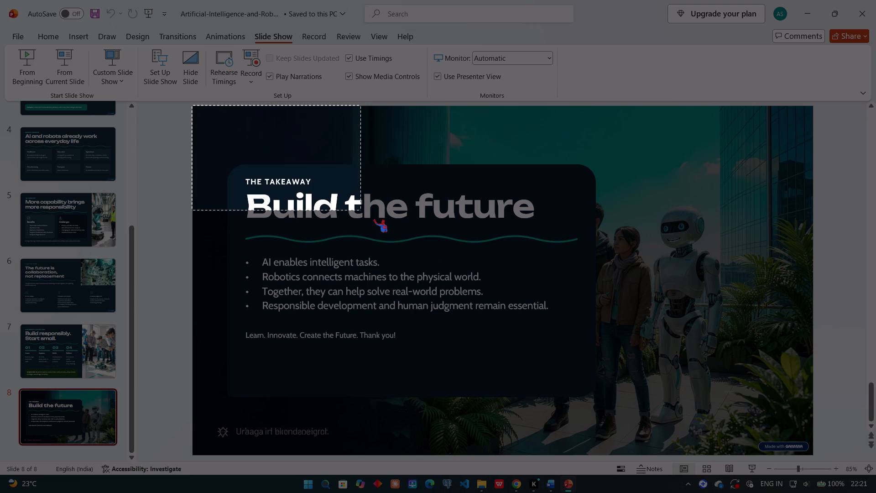
pyautogui.moveTo(374, 219); pyautogui.dragTo(811, 453)
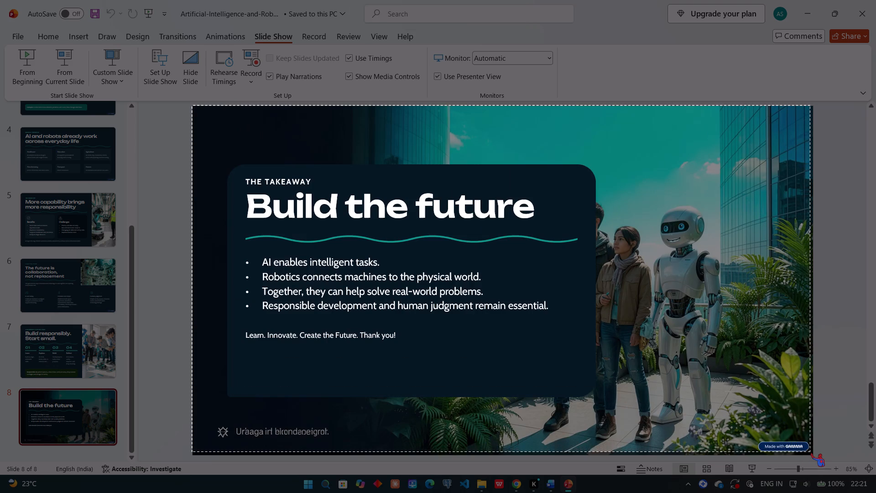
pyautogui.moveTo(811, 453); pyautogui.dragTo(813, 455)
pyautogui.click(407, 76)
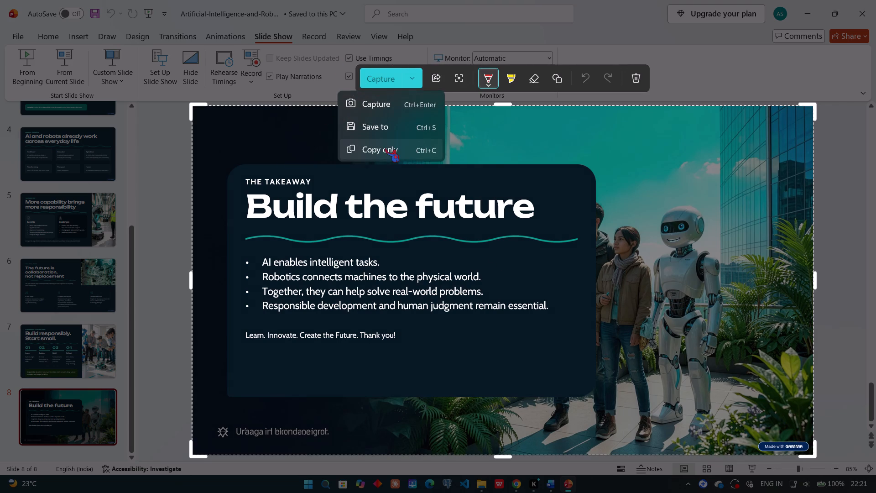
pyautogui.moveTo(384, 146); pyautogui.dragTo(389, 155)
# Return to Word, paste the "Build the future" capture below "Build responsibly" on page 10, and add two new lines to move Program 3's heading down.
pyautogui.click(545, 489)
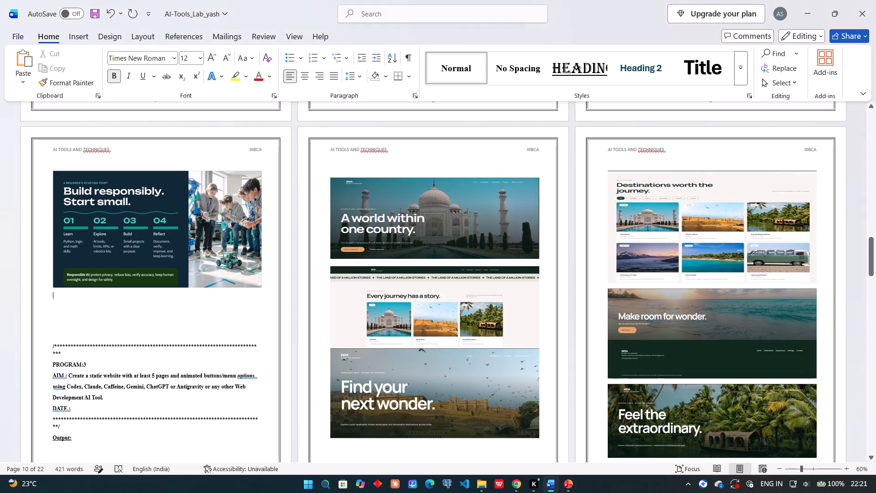
pyautogui.hotkey('ctrl', 'v')
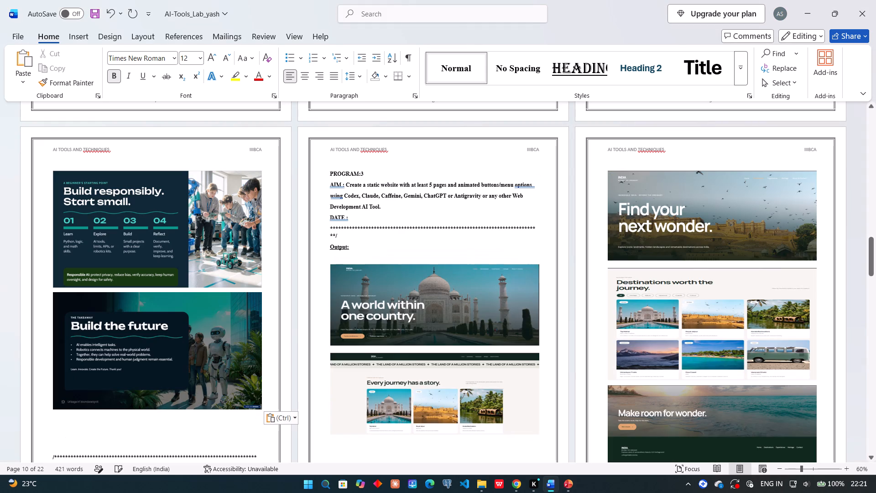
pyautogui.scroll(-4, 166, 321)
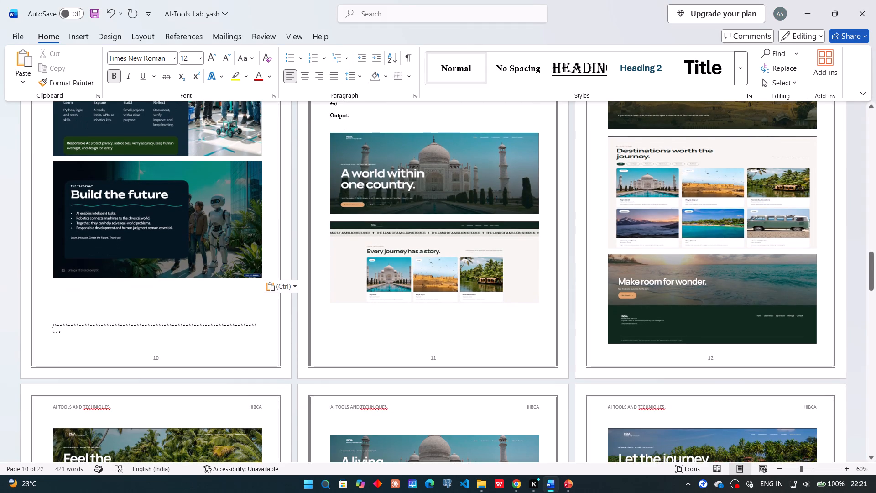
pyautogui.press('Return')
pyautogui.press('Return')
# Review the slide captures pasted in Program 2's output from page 10 back to page 7.
pyautogui.scroll(4, 339, 369)
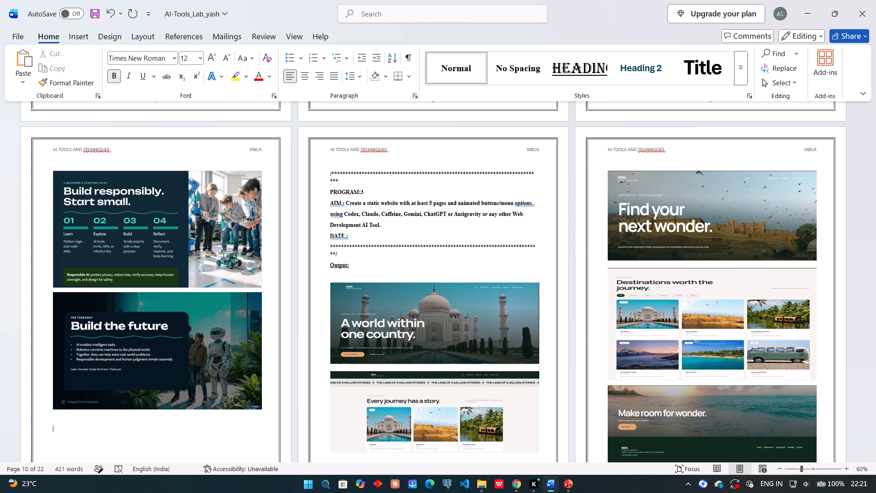
pyautogui.scroll(3, 339, 369)
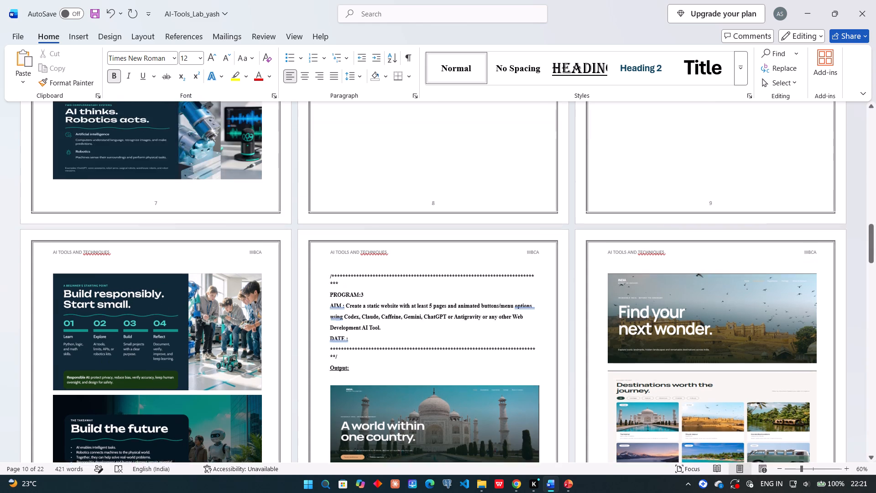
pyautogui.scroll(13, 339, 369)
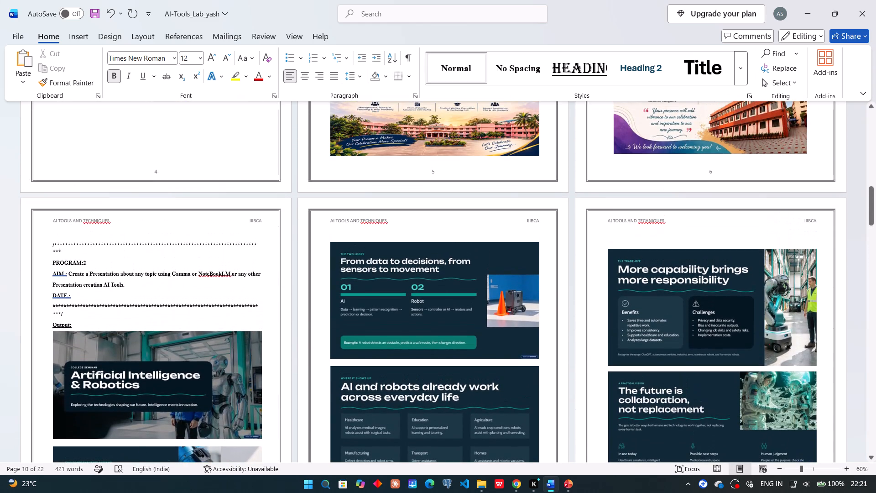
# Review the whole lab document from the cover page and index through the outputs of Programs 1 to 4.
pyautogui.scroll(14, 339, 369)
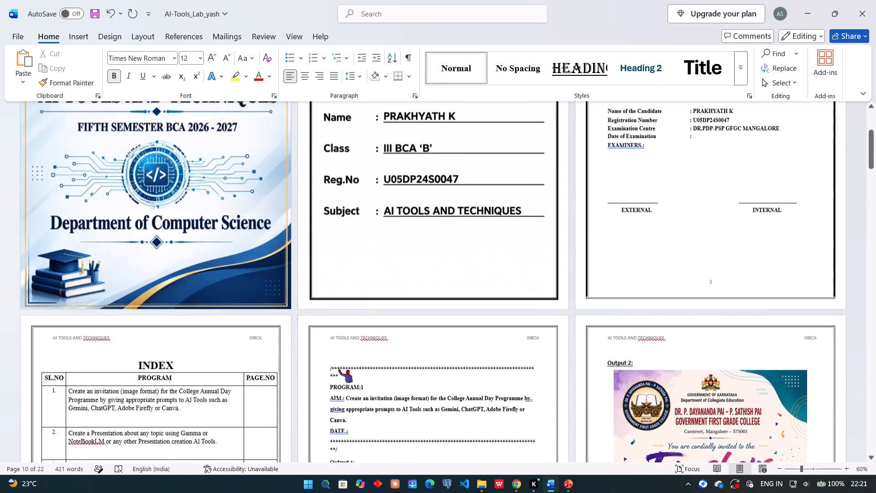
pyautogui.scroll(7, 339, 369)
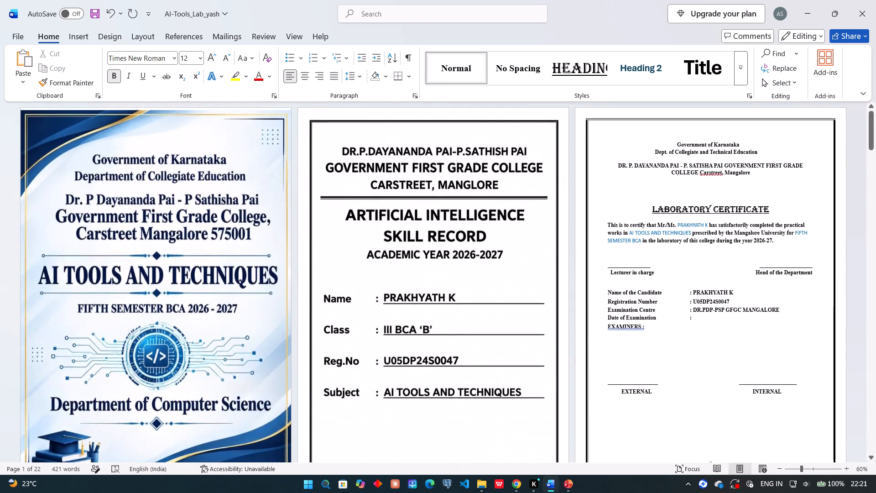
pyautogui.scroll(-3, 339, 369)
pyautogui.scroll(2, 339, 369)
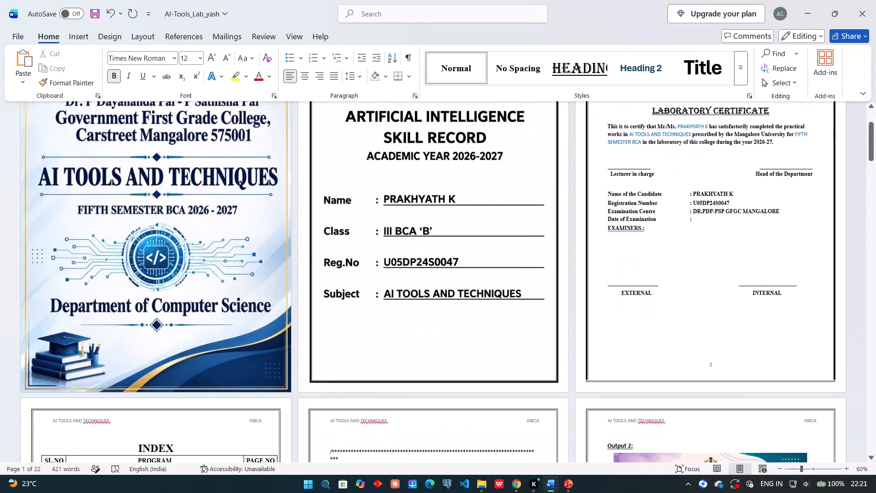
pyautogui.scroll(1, 339, 369)
pyautogui.scroll(-11, 339, 369)
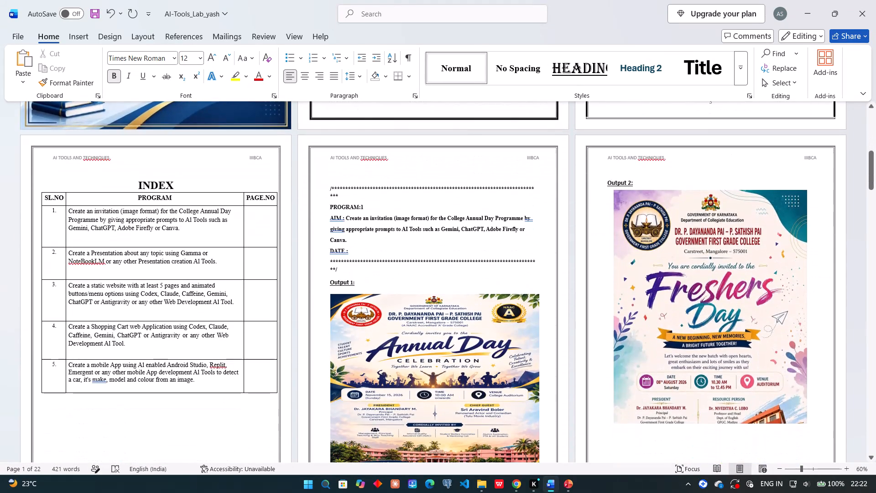
pyautogui.scroll(-12, 337, 372)
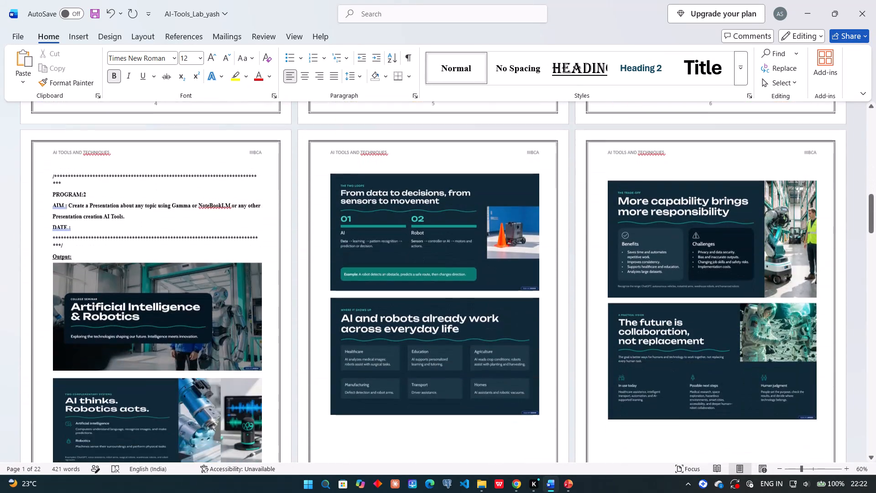
pyautogui.scroll(-14, 337, 372)
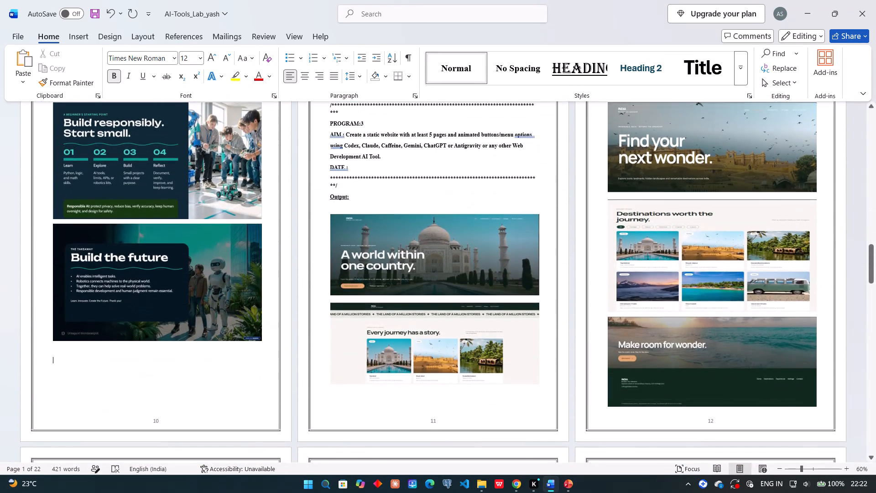
pyautogui.scroll(-13, 339, 370)
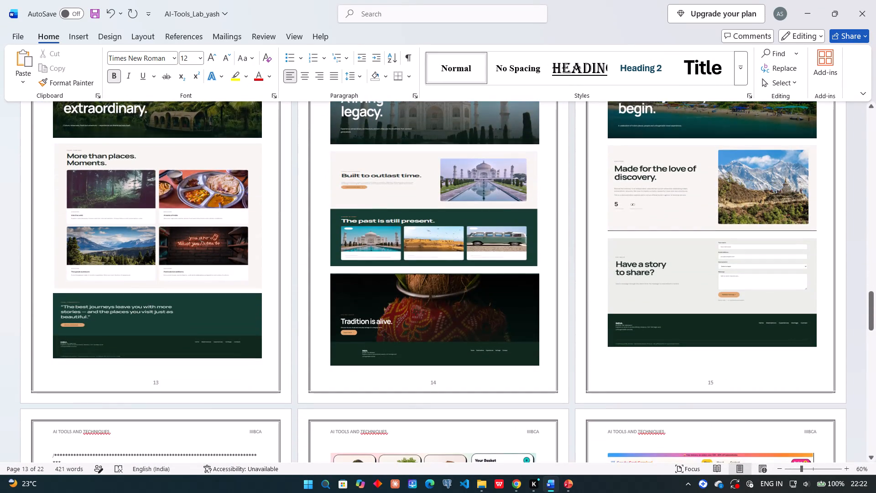
pyautogui.scroll(-10, 339, 370)
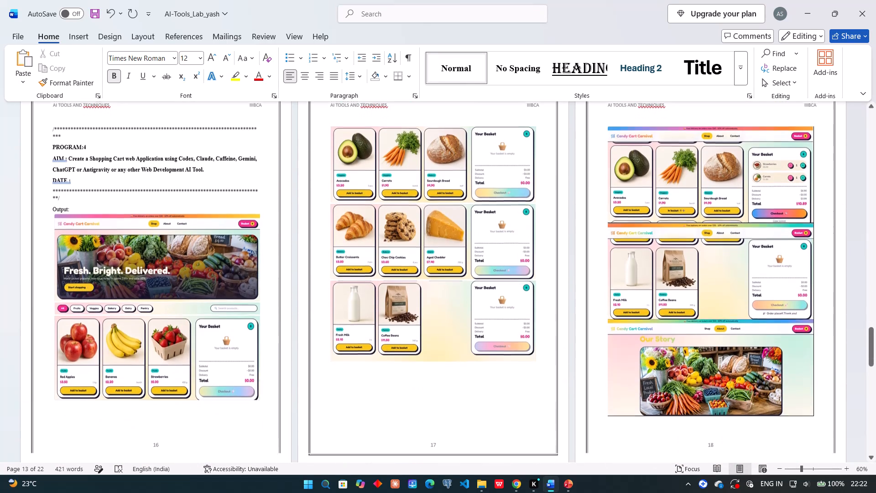
# Cut the Candy Cart Carnival picture from Program 4's output on page 16.
pyautogui.click(185, 280)
pyautogui.rightClick(193, 234)
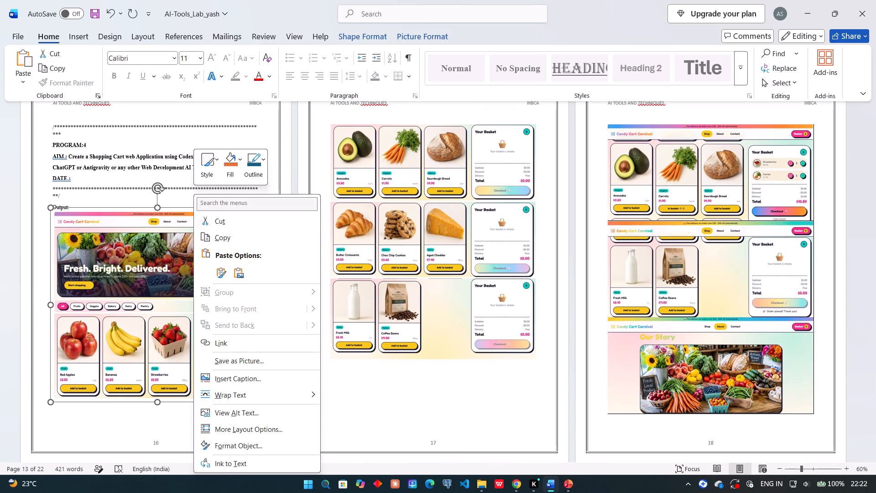
pyautogui.click(225, 223)
# Cut all the CARSCAN captures from Program 5's output, from page 20 through the last page of the document.
pyautogui.scroll(-17, 210, 249)
pyautogui.scroll(3, 240, 262)
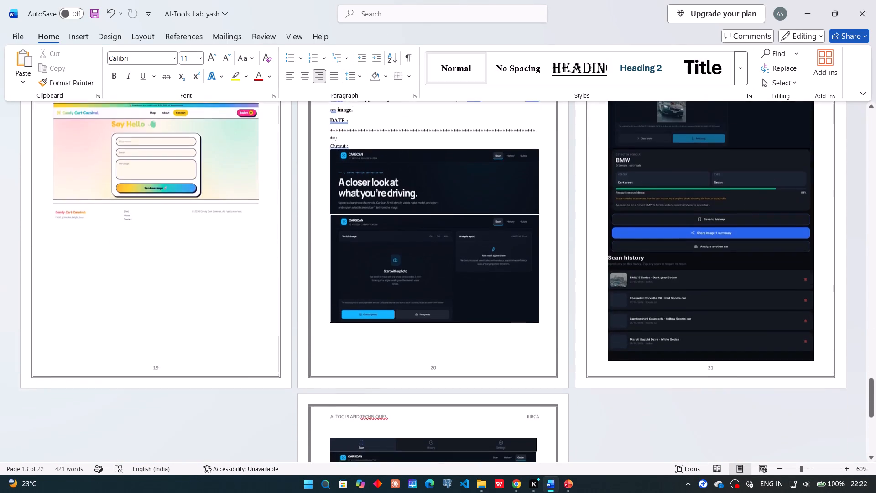
pyautogui.scroll(3, 240, 262)
pyautogui.click(480, 313)
pyautogui.rightClick(480, 313)
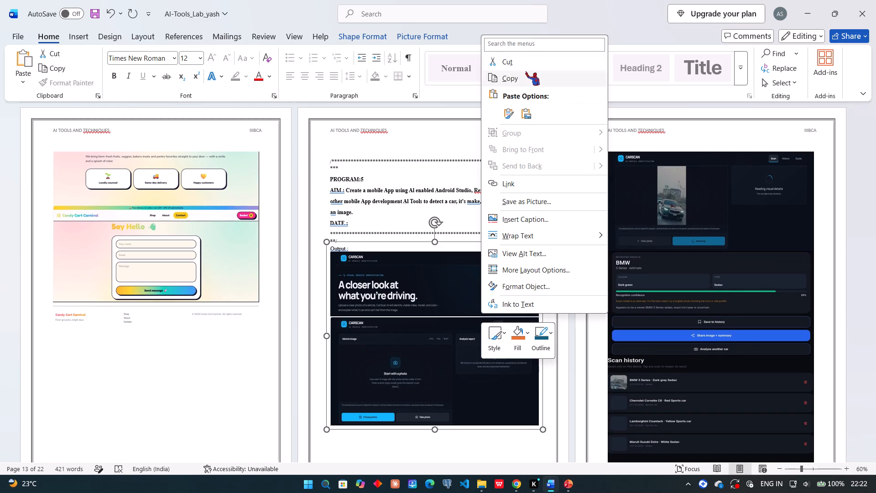
pyautogui.click(528, 59)
pyautogui.rightClick(671, 194)
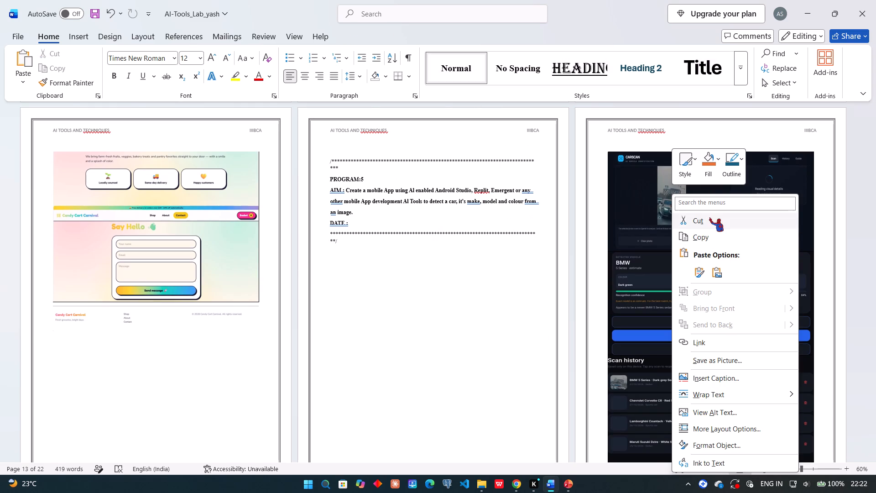
pyautogui.click(711, 216)
pyautogui.scroll(-2, 633, 288)
pyautogui.rightClick(691, 181)
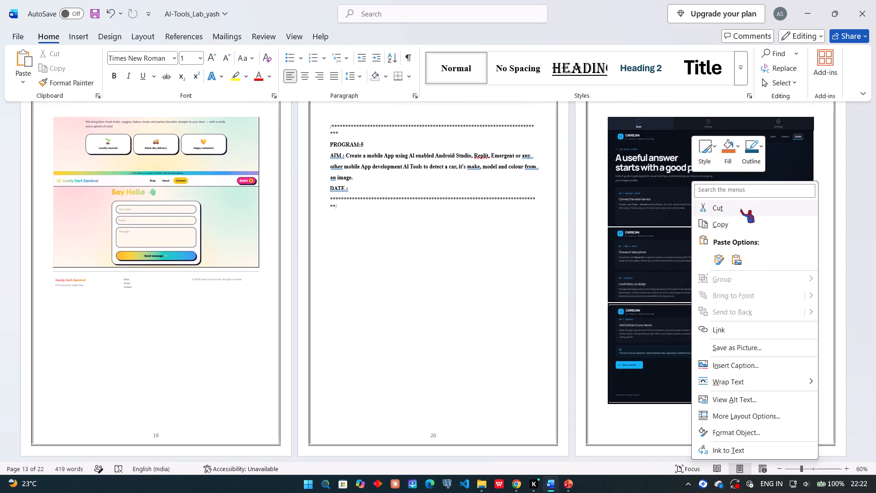
pyautogui.click(739, 211)
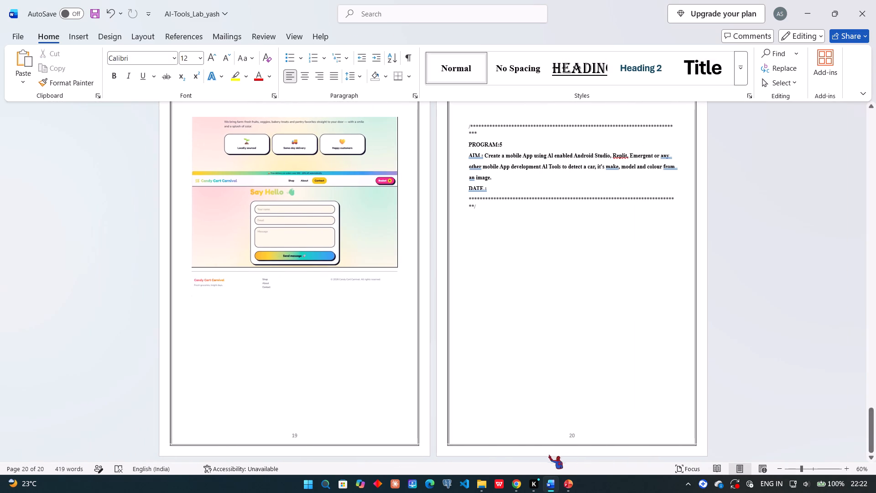